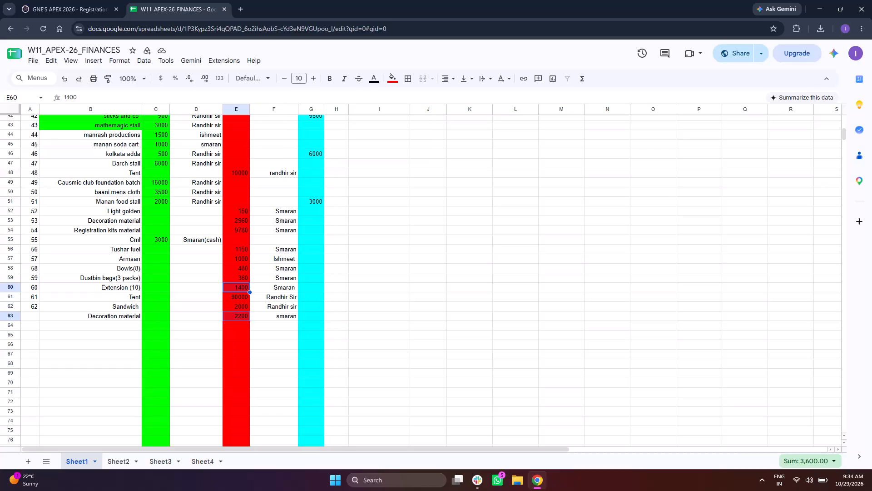
Extend the selection with the other outgoing amounts paid by Smaran, in rows 59, 58, 56, 54, 53, 52 and 13, to get their sum.
{"action": "left_click", "coordinate": [243, 280]}
{"action": "left_click", "coordinate": [240, 269]}
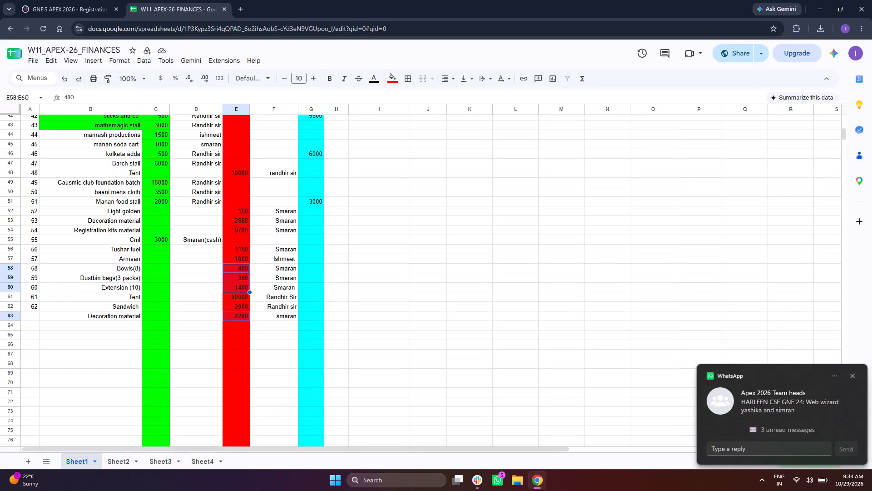
{"action": "left_click", "coordinate": [242, 250]}
{"action": "left_click", "coordinate": [248, 231]}
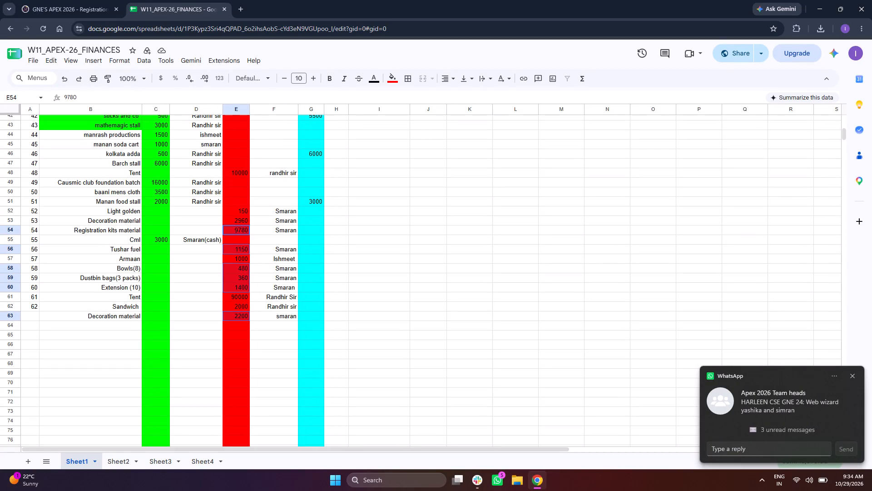
{"action": "left_click", "coordinate": [242, 219], "text": "ctrl"}
{"action": "left_click", "coordinate": [243, 211], "text": "ctrl"}
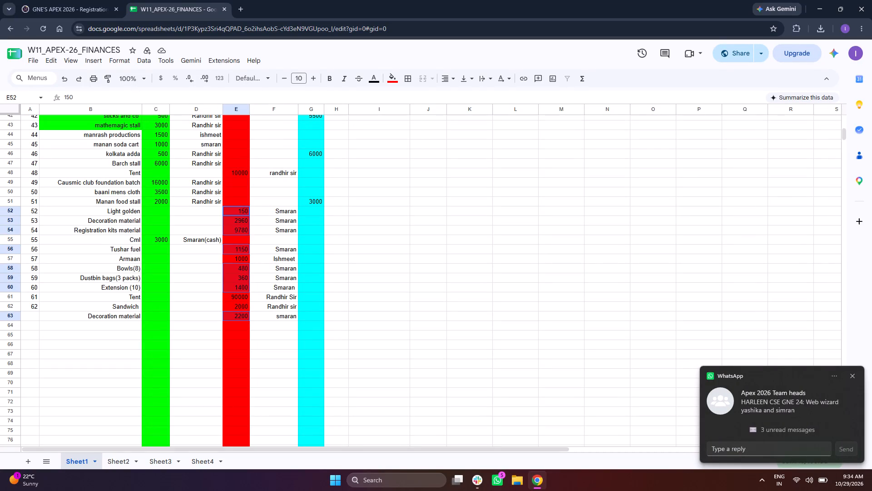
{"action": "scroll", "coordinate": [294, 199], "scroll_direction": "up", "scroll_amount": 8}
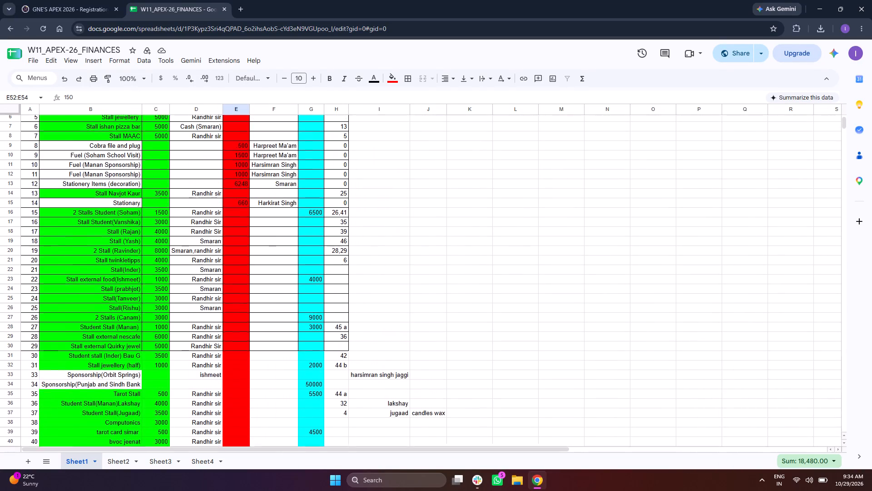
{"action": "scroll", "coordinate": [294, 199], "scroll_direction": "up", "scroll_amount": 2}
{"action": "left_click", "coordinate": [240, 232], "text": "ctrl"}
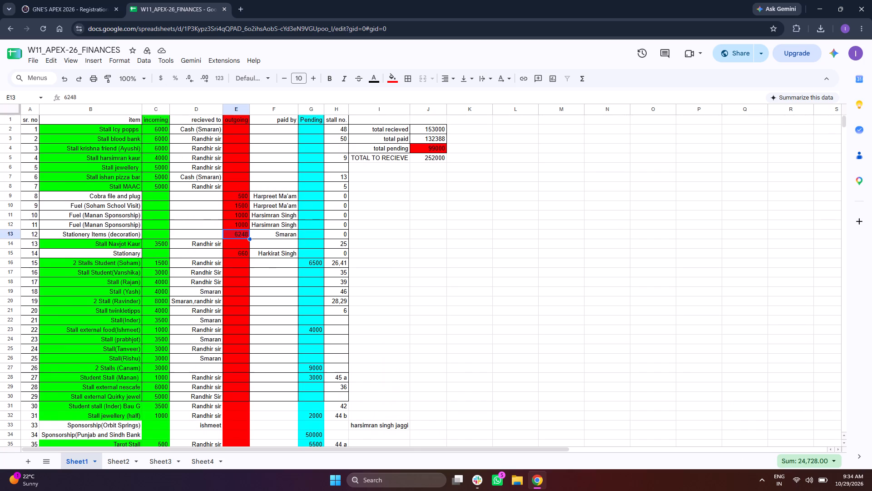
{"action": "scroll", "coordinate": [306, 297], "scroll_direction": "up", "scroll_amount": 3}
{"action": "scroll", "coordinate": [306, 297], "scroll_direction": "down", "scroll_amount": 7}
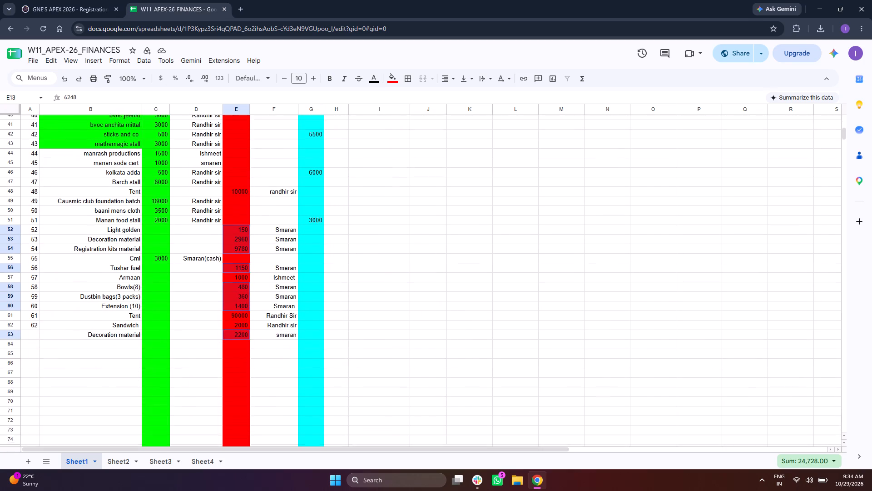
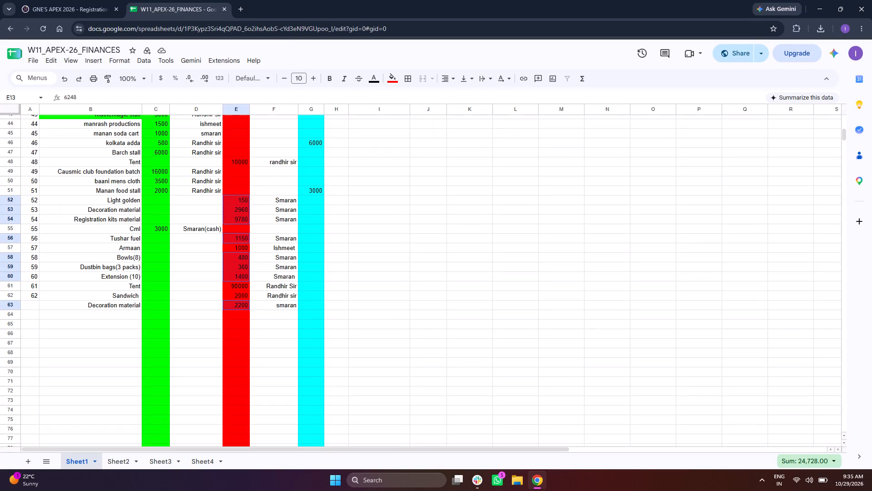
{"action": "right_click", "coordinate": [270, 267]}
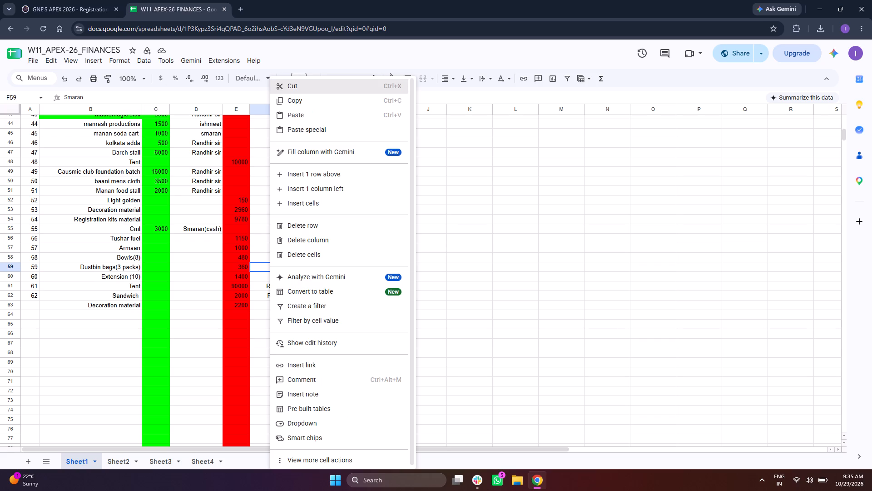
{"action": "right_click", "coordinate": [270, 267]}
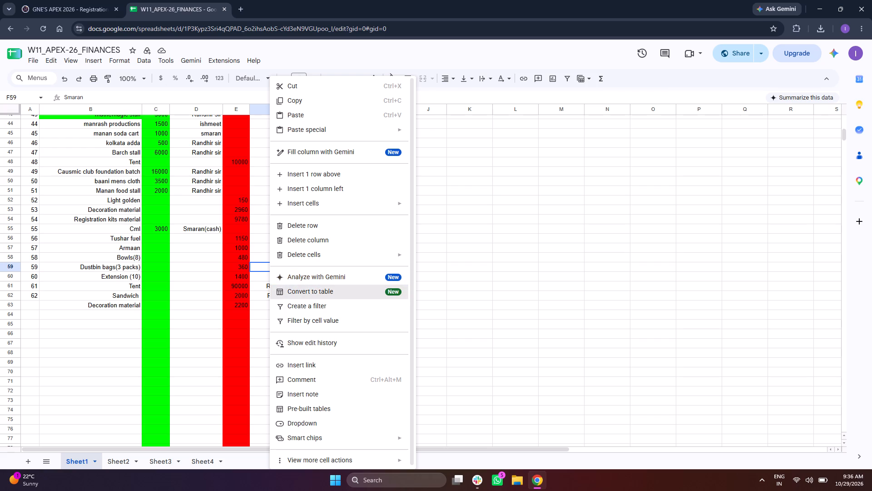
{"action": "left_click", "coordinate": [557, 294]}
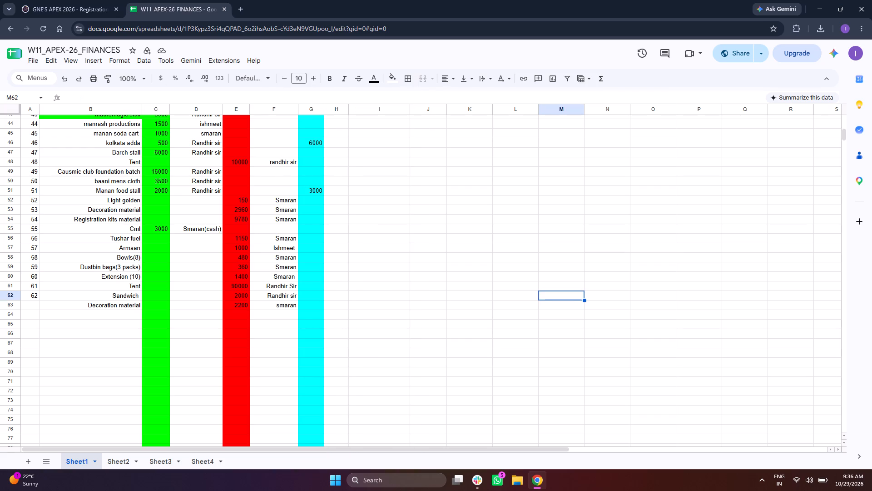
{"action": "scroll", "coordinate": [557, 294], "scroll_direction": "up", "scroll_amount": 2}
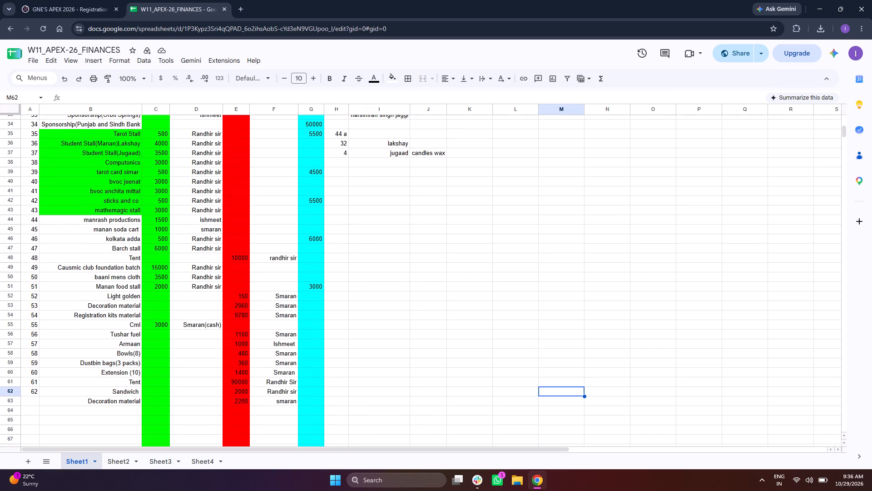
Enter 11000 as the incoming amount in column C for the Sponsorship (Orbit Springs) entry in row 33.
{"action": "scroll", "coordinate": [557, 294], "scroll_direction": "up", "scroll_amount": 3}
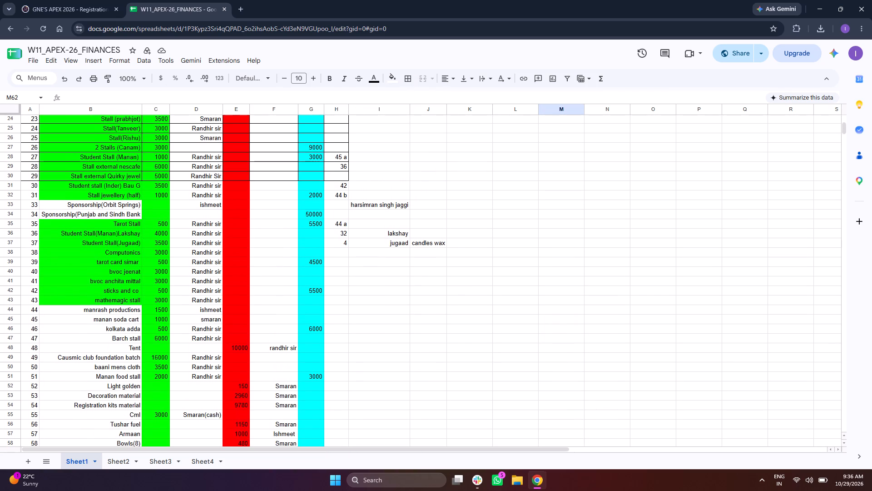
{"action": "left_click", "coordinate": [157, 207]}
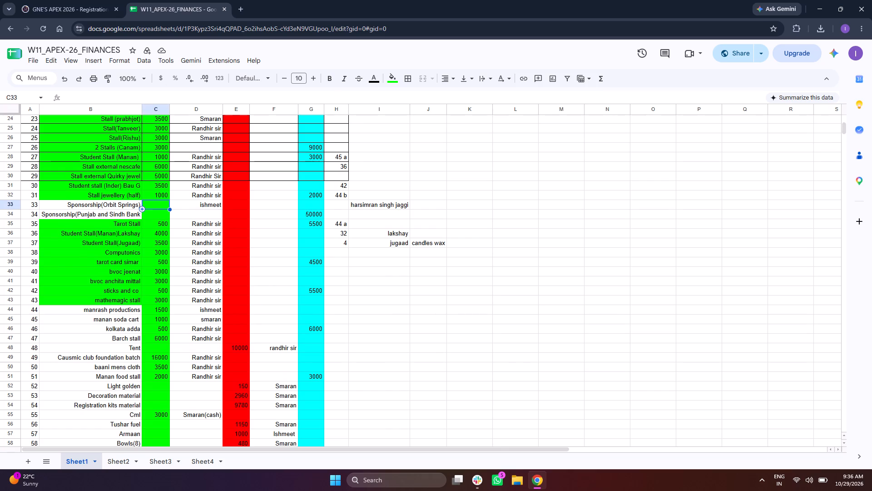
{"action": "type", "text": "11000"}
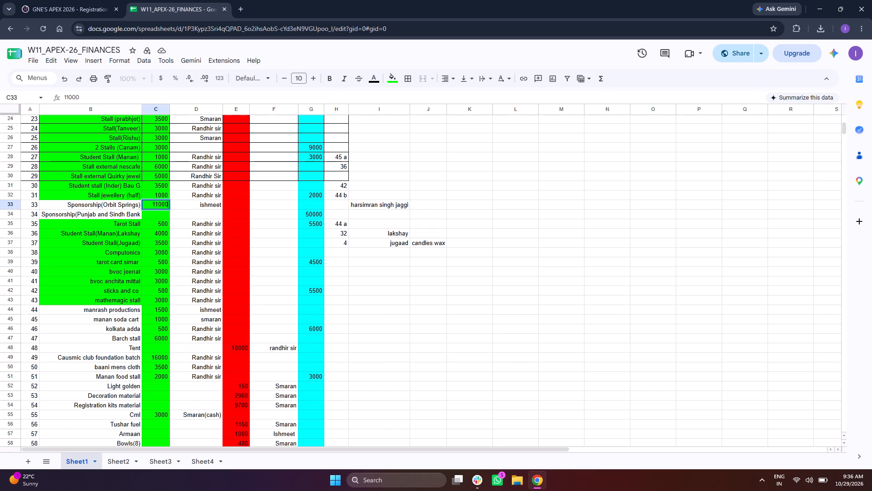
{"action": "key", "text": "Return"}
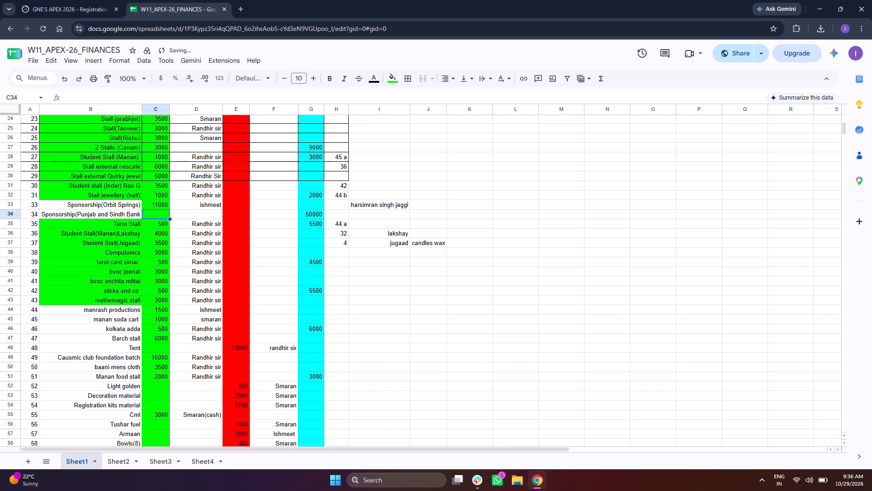
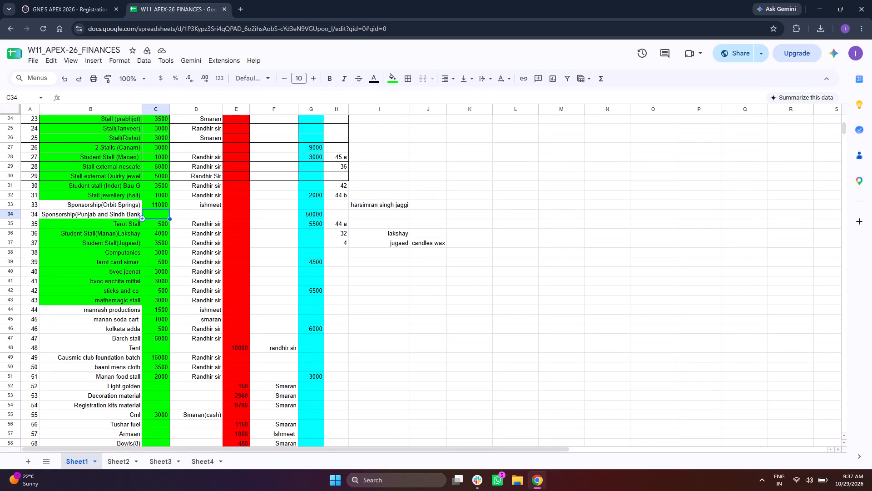
Open YouTube in a new browser tab and close the GNE'S APEX 2026 registration portal tab.
{"action": "scroll", "coordinate": [268, 186], "scroll_direction": "up", "scroll_amount": 3}
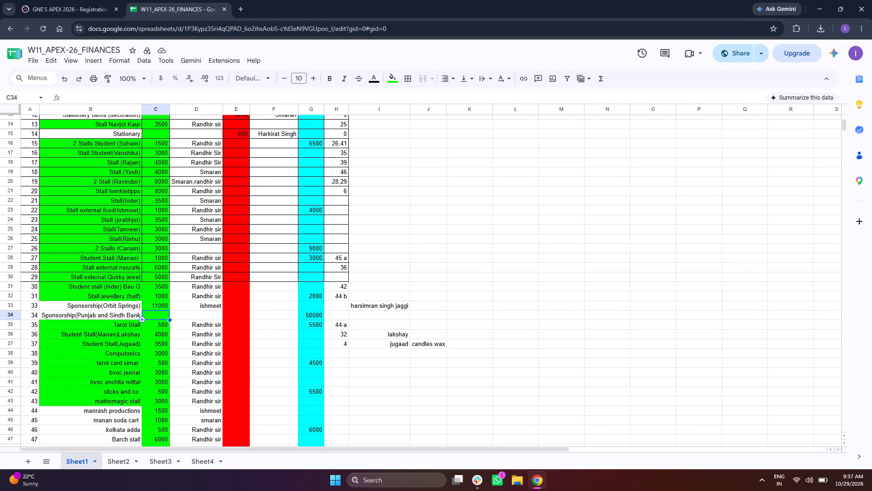
{"action": "left_click", "coordinate": [236, 3]}
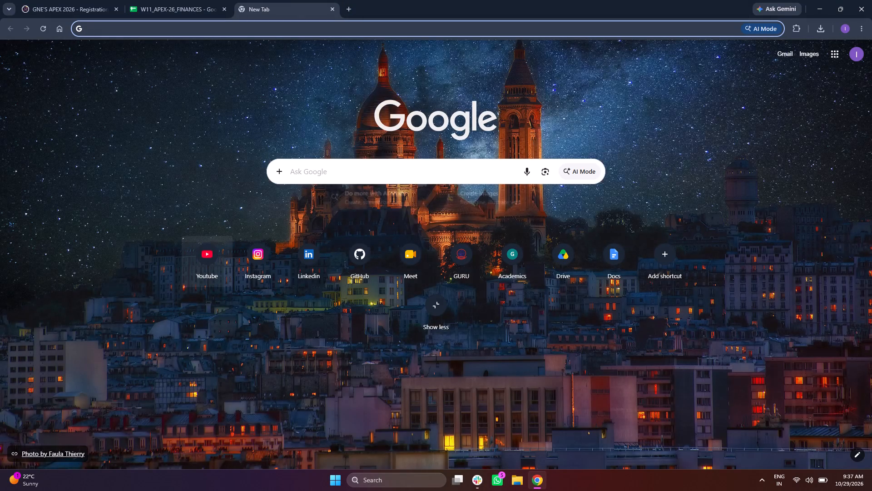
{"action": "left_click", "coordinate": [196, 278]}
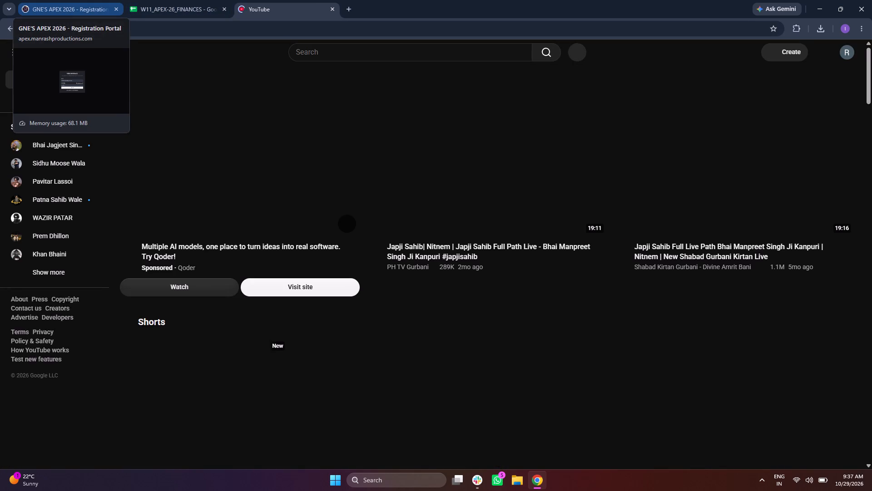
{"action": "left_click", "coordinate": [117, 9]}
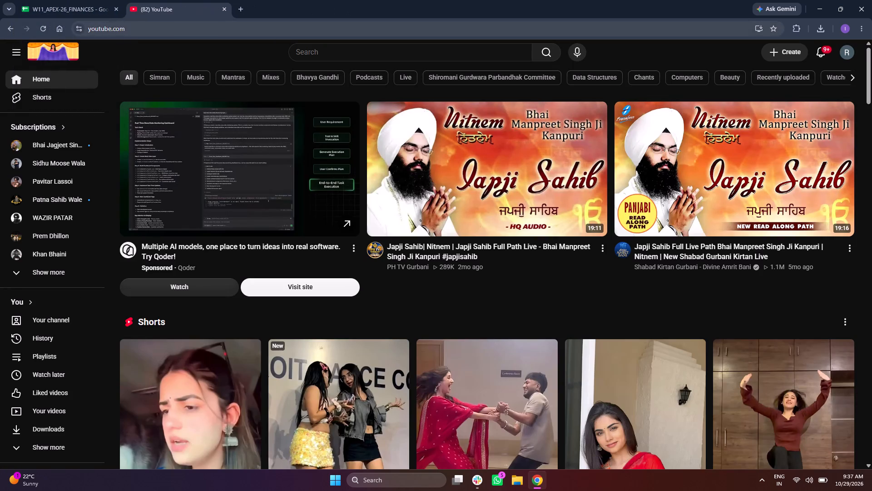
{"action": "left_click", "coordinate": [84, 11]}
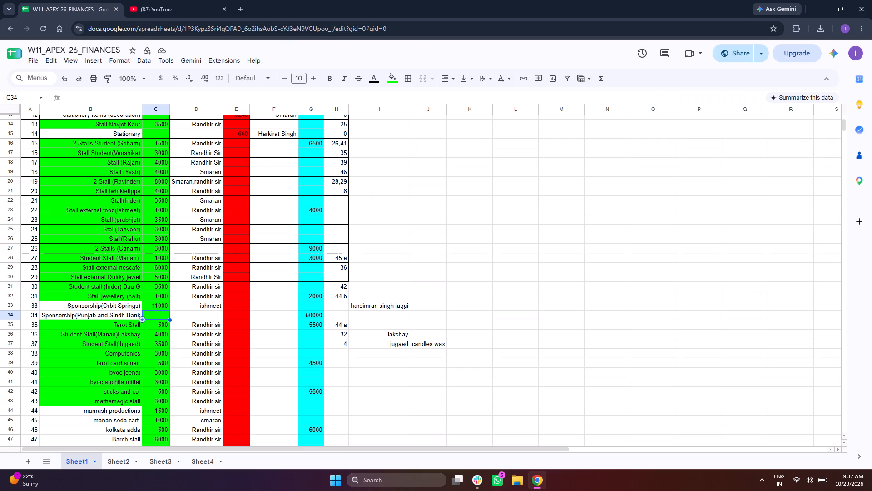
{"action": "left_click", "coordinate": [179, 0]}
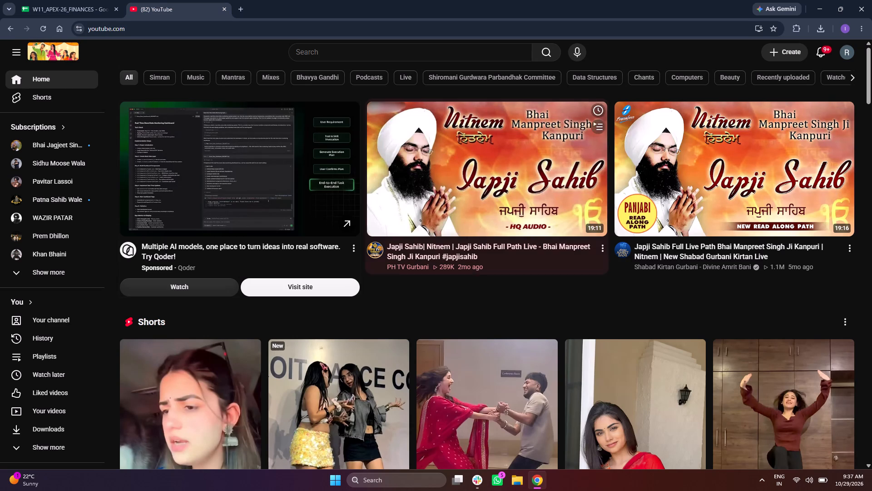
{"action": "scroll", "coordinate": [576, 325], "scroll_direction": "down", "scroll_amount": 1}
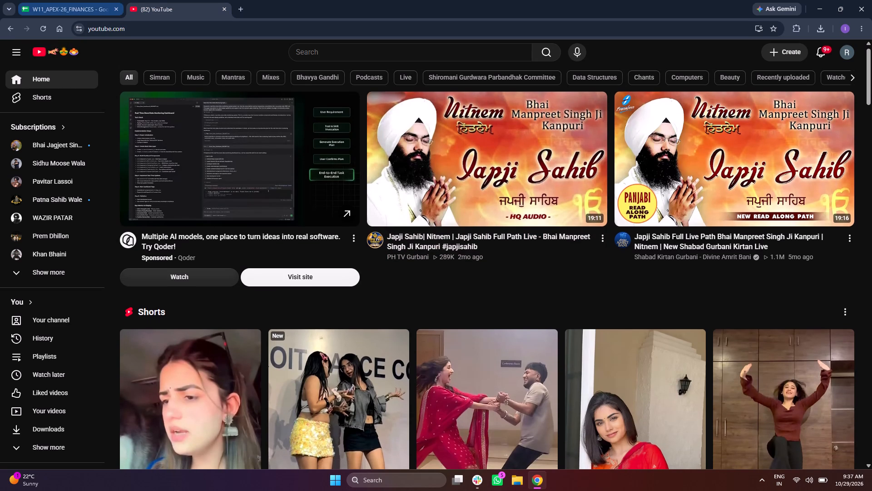
In the finances spreadsheet, enter "smaran" in K76 and "1300 in hand" in L76, in the empty area below the records.
{"action": "left_click", "coordinate": [97, 0]}
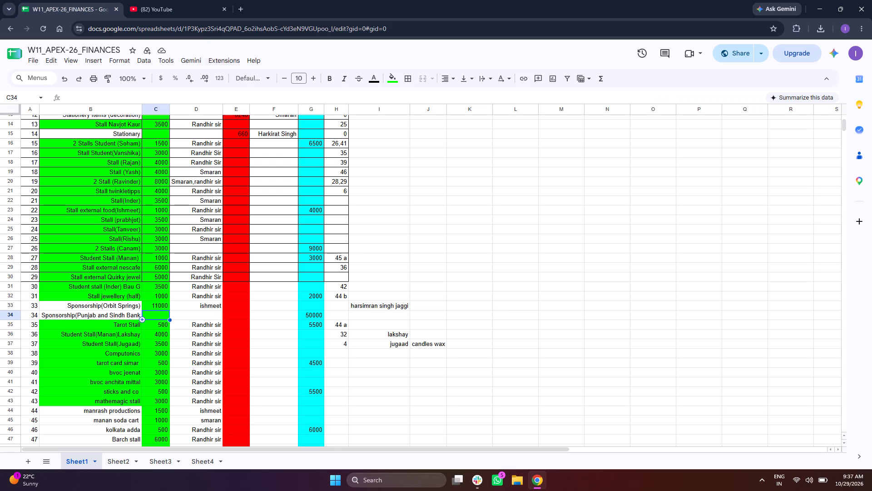
{"action": "scroll", "coordinate": [542, 276], "scroll_direction": "down", "scroll_amount": 4}
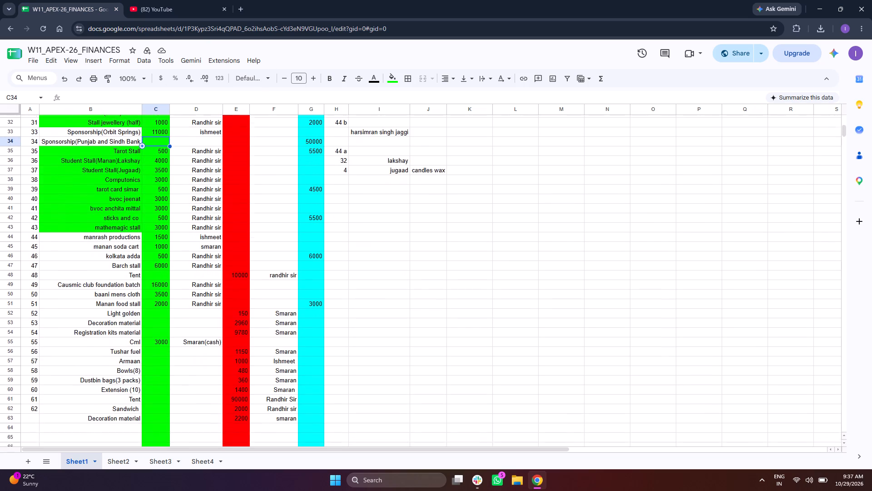
{"action": "scroll", "coordinate": [542, 276], "scroll_direction": "down", "scroll_amount": 5}
{"action": "left_click", "coordinate": [448, 280]}
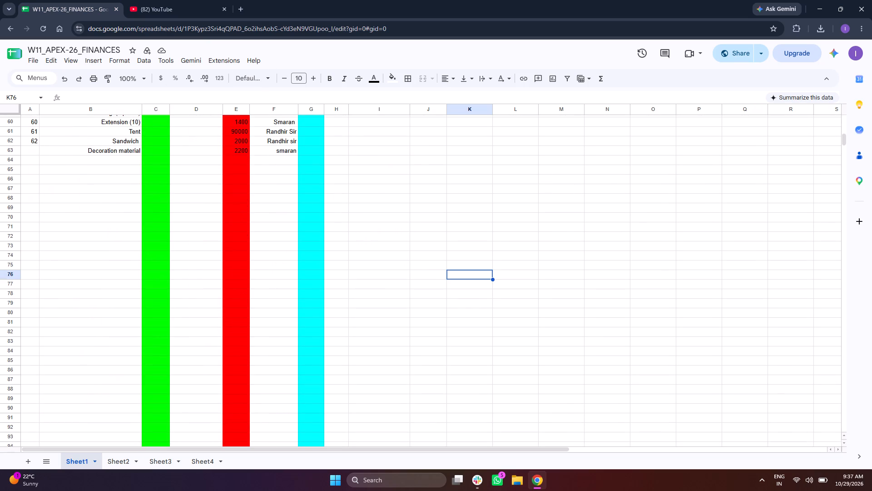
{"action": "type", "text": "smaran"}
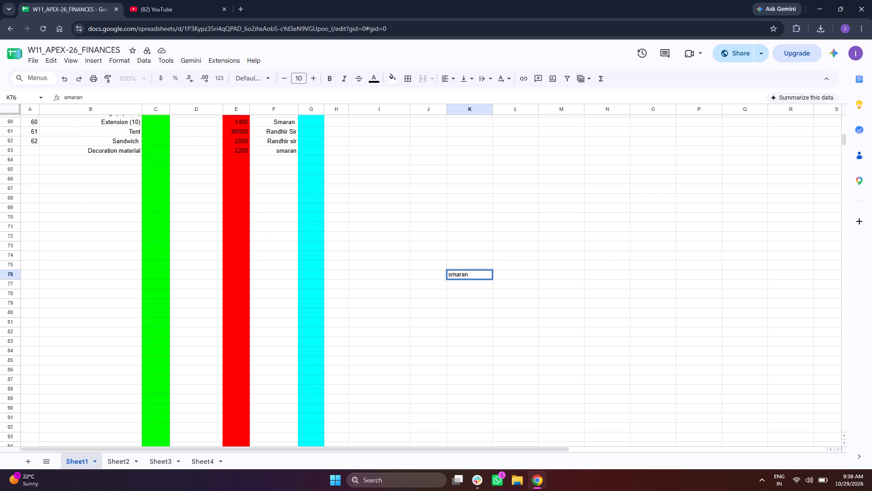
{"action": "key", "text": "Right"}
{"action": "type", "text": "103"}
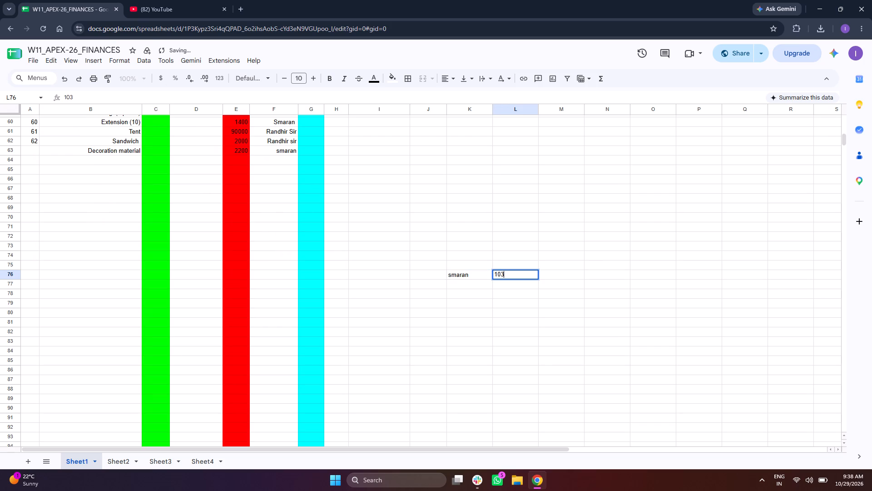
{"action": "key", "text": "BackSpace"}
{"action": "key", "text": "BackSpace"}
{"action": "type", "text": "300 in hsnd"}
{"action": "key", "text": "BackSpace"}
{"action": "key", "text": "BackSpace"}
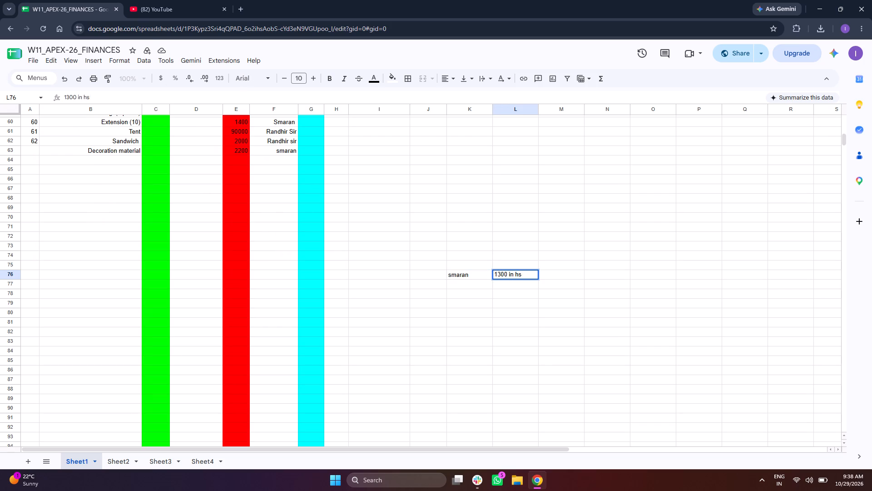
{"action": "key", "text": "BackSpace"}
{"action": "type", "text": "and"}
Add the label "randhir sir" in K77, directly under the smaran entry.
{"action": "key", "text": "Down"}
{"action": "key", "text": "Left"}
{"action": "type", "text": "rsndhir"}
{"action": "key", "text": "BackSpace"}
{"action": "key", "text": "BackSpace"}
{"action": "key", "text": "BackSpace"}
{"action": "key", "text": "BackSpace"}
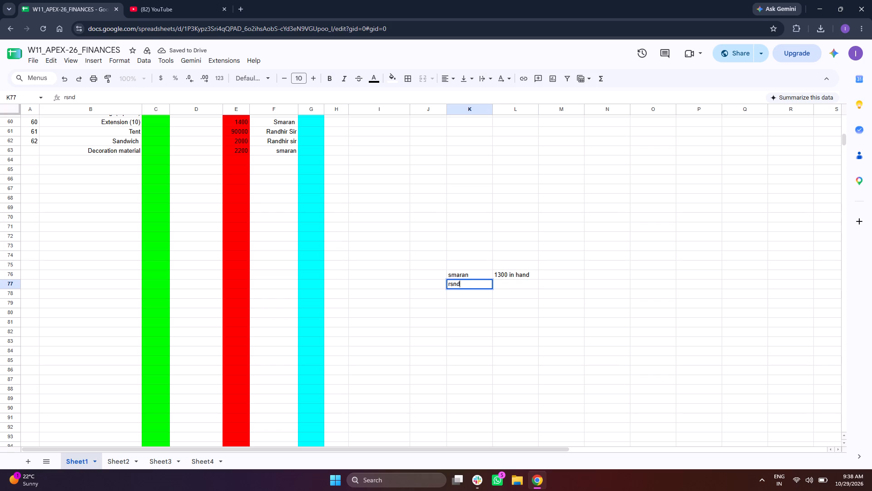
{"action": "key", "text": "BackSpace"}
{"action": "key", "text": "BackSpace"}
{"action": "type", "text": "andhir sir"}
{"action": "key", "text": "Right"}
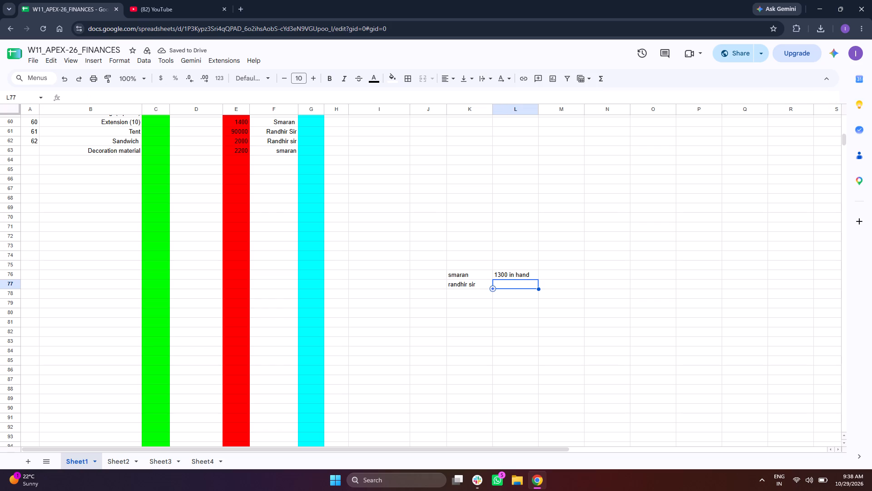
Add "ishmeet" in K78 with "11500 in hand" beside it in L78.
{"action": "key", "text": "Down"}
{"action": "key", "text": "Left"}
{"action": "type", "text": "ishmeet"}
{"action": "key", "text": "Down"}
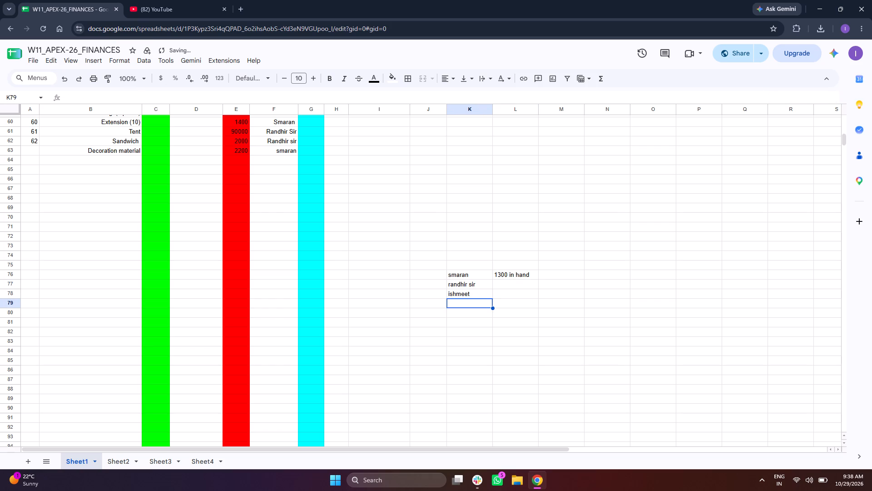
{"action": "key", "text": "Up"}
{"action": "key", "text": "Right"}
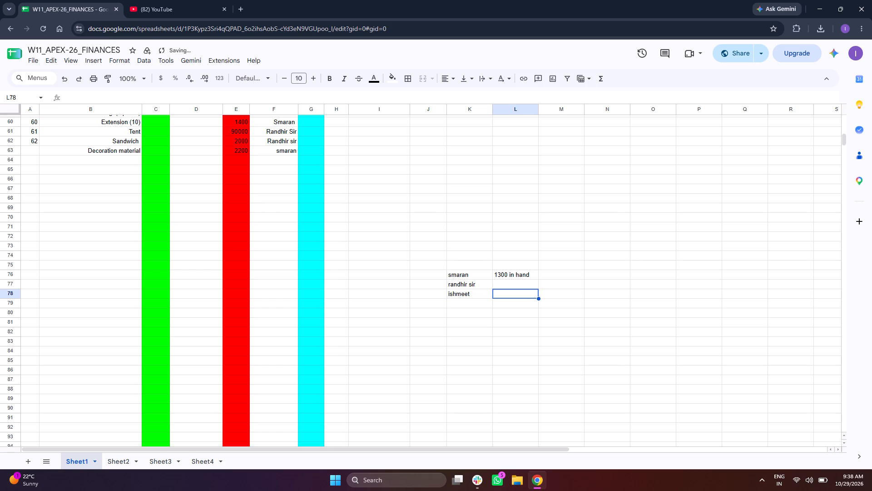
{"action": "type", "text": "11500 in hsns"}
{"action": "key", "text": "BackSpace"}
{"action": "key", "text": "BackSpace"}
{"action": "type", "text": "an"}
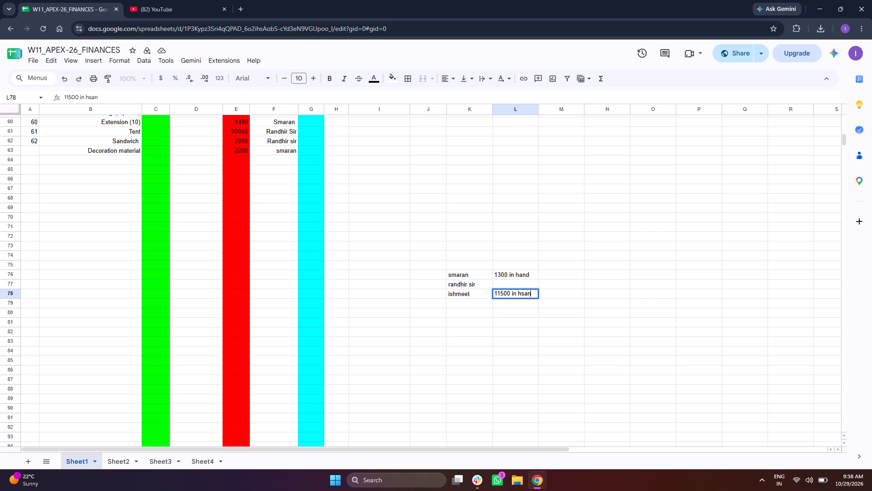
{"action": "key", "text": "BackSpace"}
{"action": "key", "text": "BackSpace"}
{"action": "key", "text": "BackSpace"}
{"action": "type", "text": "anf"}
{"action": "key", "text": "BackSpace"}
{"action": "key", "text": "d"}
{"action": "scroll", "coordinate": [379, 213], "scroll_direction": "right", "scroll_amount": 1}
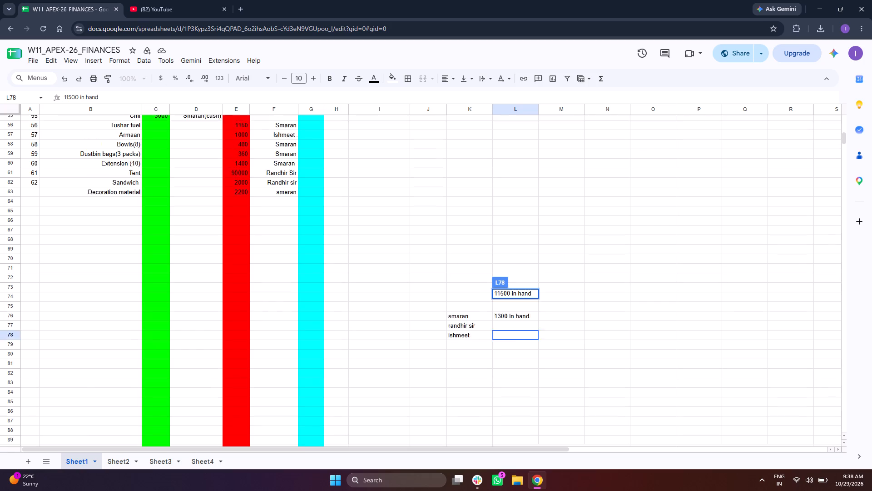
{"action": "scroll", "coordinate": [379, 213], "scroll_direction": "right", "scroll_amount": 1}
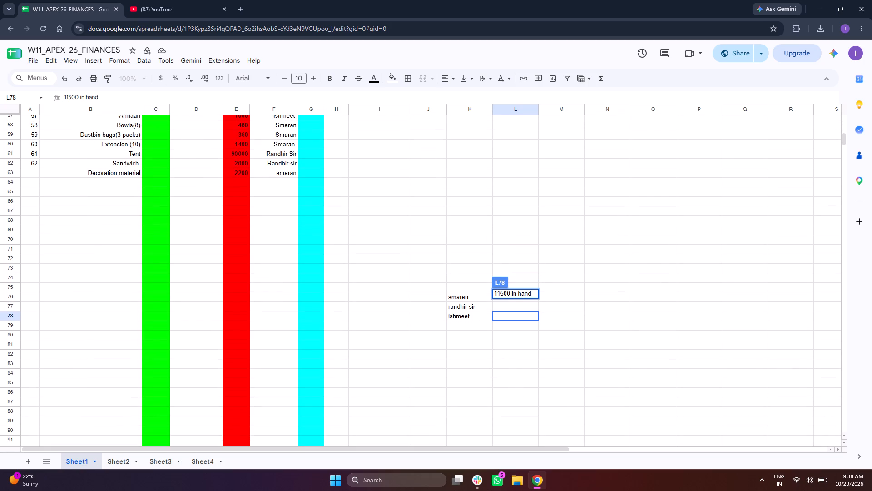
{"action": "left_click", "coordinate": [511, 313]}
{"action": "left_click", "coordinate": [449, 333]}
Review the income and outgoing amounts, and who handled each, in the last rows of Sheet1's records.
{"action": "scroll", "coordinate": [381, 251], "scroll_direction": "up", "scroll_amount": 1}
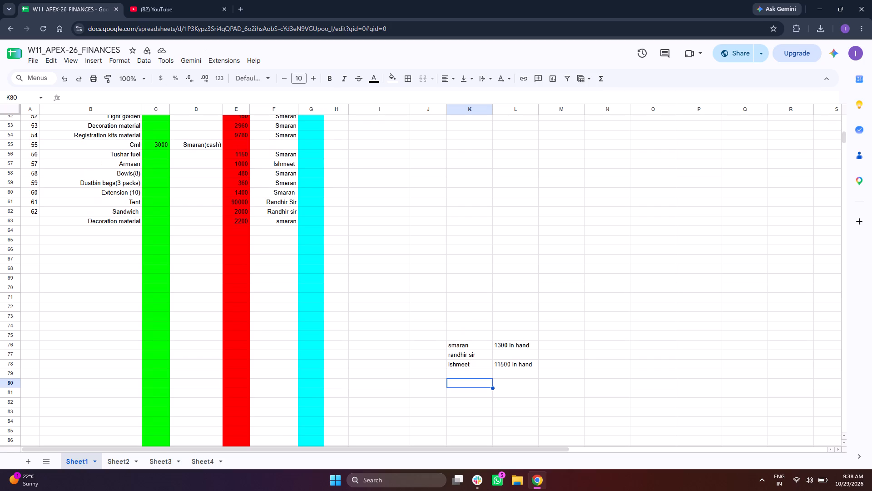
{"action": "scroll", "coordinate": [330, 221], "scroll_direction": "right", "scroll_amount": 1}
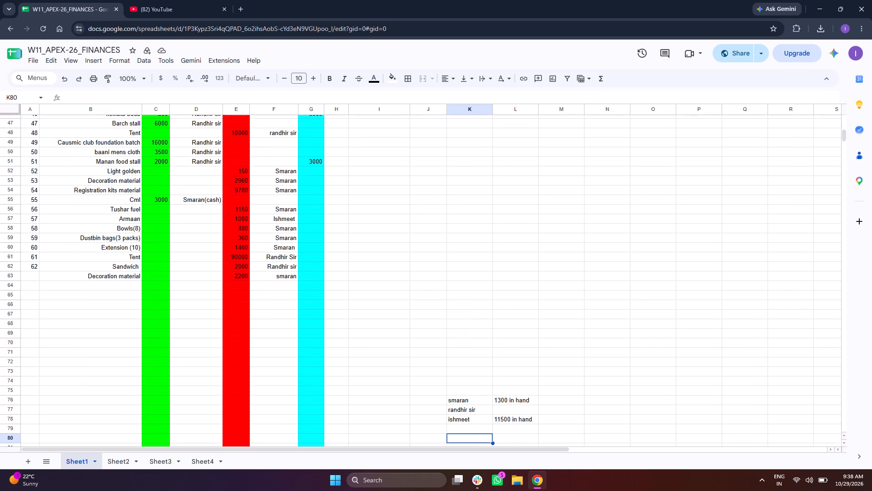
{"action": "scroll", "coordinate": [330, 221], "scroll_direction": "right", "scroll_amount": 1}
{"action": "scroll", "coordinate": [330, 221], "scroll_direction": "up", "scroll_amount": 2}
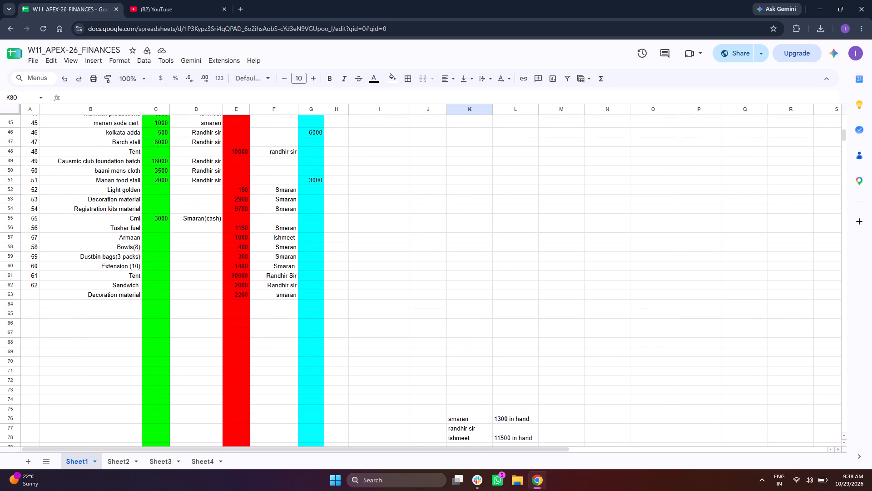
{"action": "left_click", "coordinate": [237, 285]}
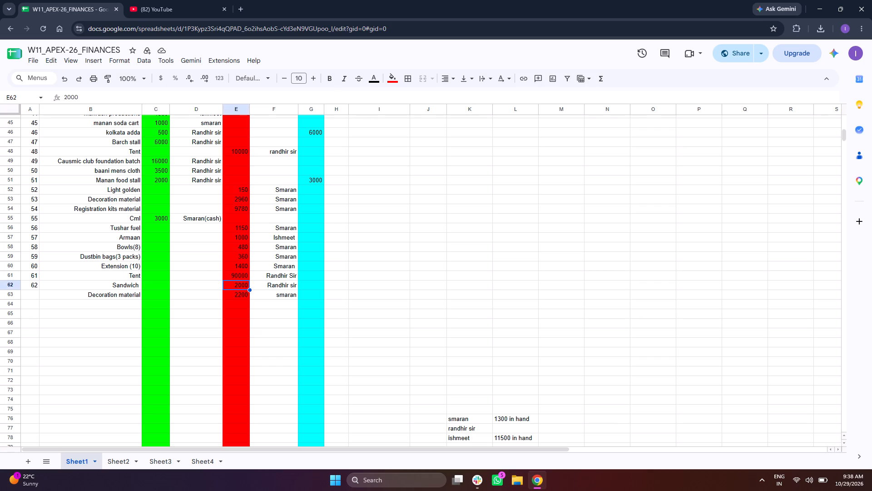
{"action": "left_click", "coordinate": [240, 277]}
{"action": "left_click", "coordinate": [240, 282]}
{"action": "scroll", "coordinate": [501, 348], "scroll_direction": "up", "scroll_amount": 4}
{"action": "scroll", "coordinate": [501, 348], "scroll_direction": "down", "scroll_amount": 1}
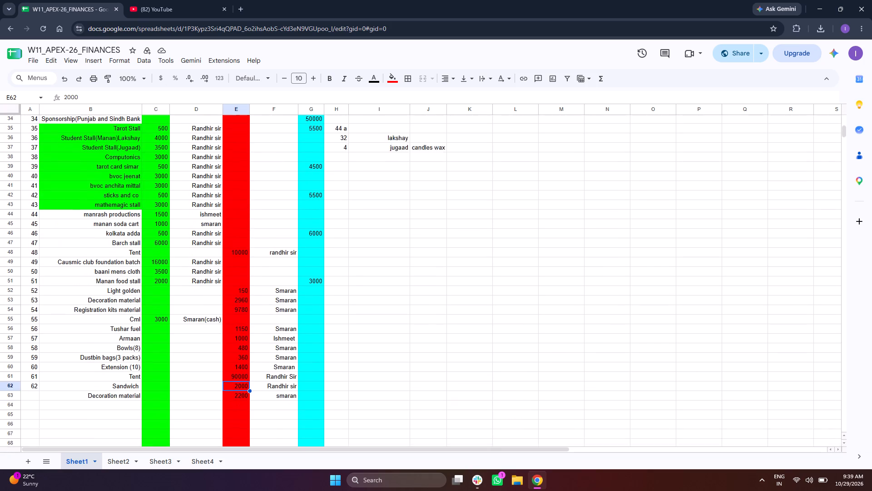
{"action": "scroll", "coordinate": [501, 348], "scroll_direction": "down", "scroll_amount": 4}
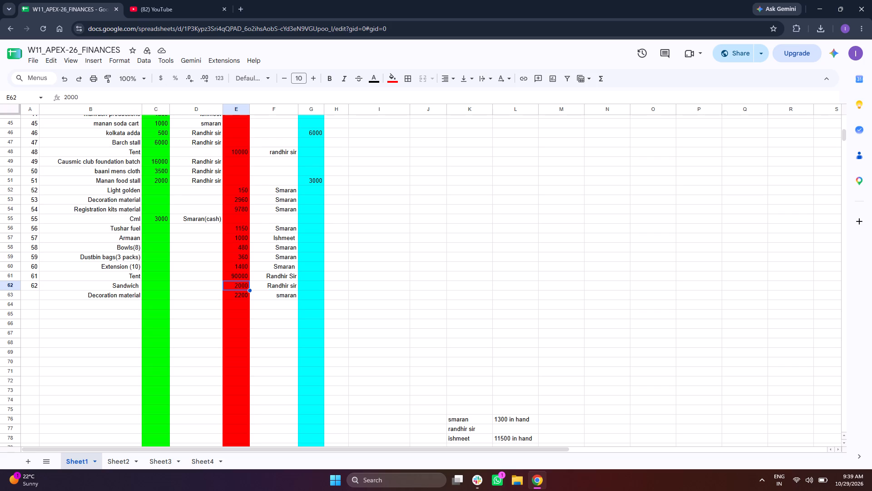
Enter the label "cash" in K48 and the amount 32000 in L48, beside the records.
{"action": "scroll", "coordinate": [520, 305], "scroll_direction": "up", "scroll_amount": 1}
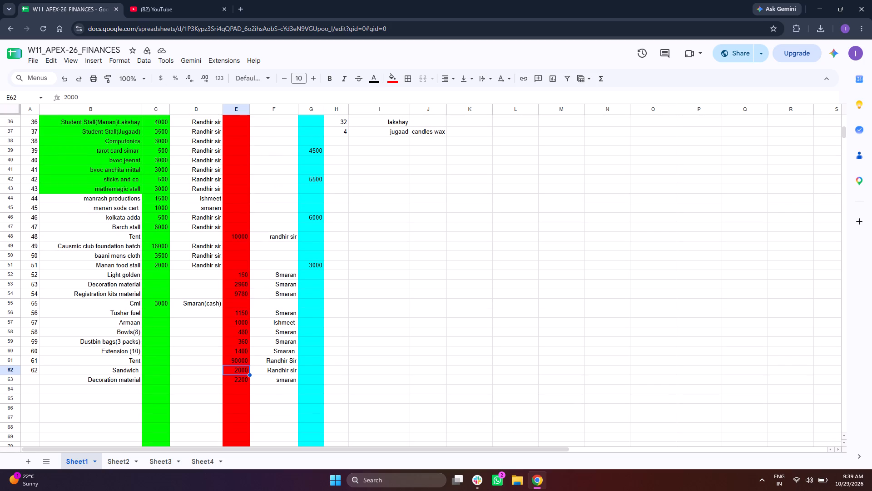
{"action": "left_click", "coordinate": [464, 241]}
{"action": "type", "text": "cash"}
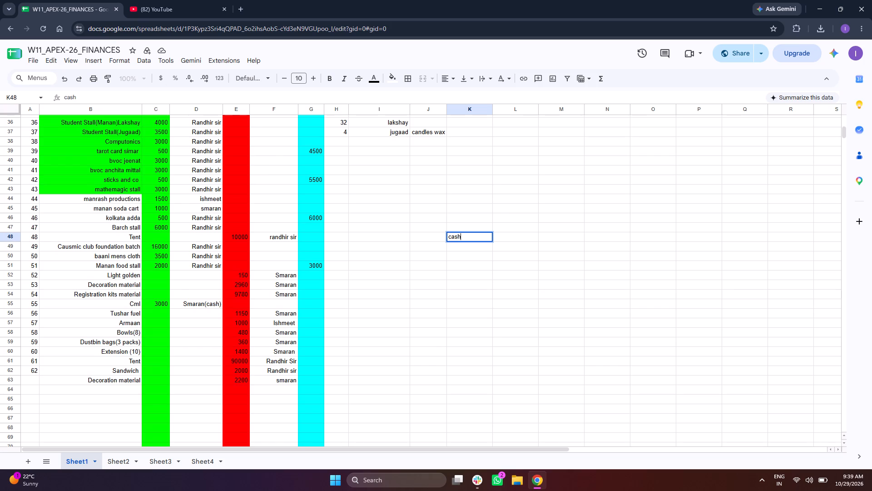
{"action": "key", "text": "Right"}
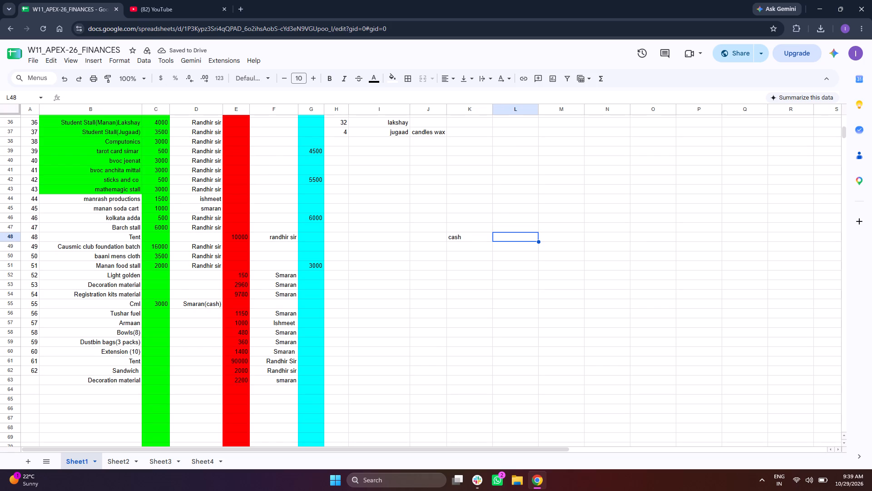
{"action": "type", "text": "32000"}
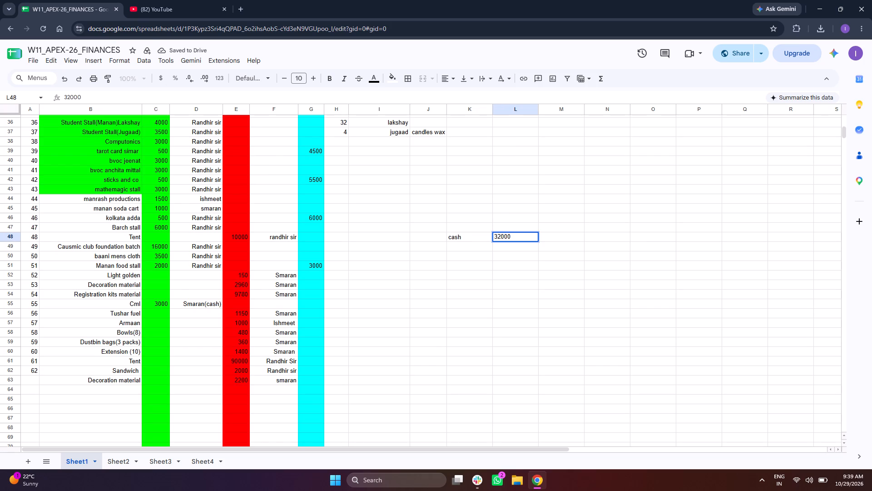
{"action": "key", "text": "Down"}
{"action": "key", "text": "Left"}
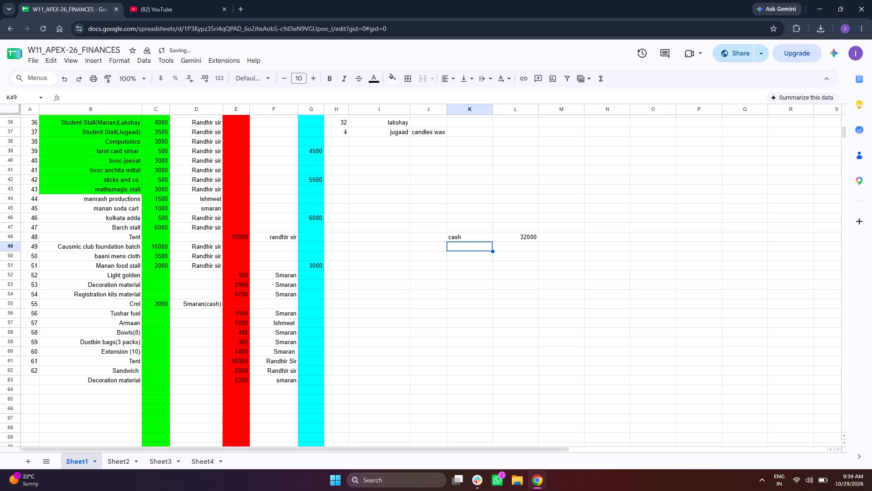
Enter the label "online" in K49, under cash, with the amount 118500 beside it in L49.
{"action": "type", "text": "ono"}
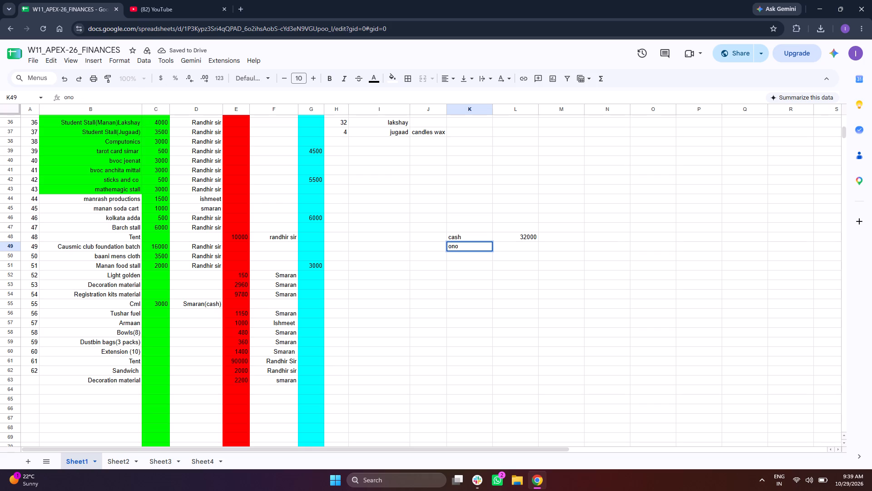
{"action": "key", "text": "BackSpace"}
{"action": "type", "text": "line"}
{"action": "key", "text": "Right"}
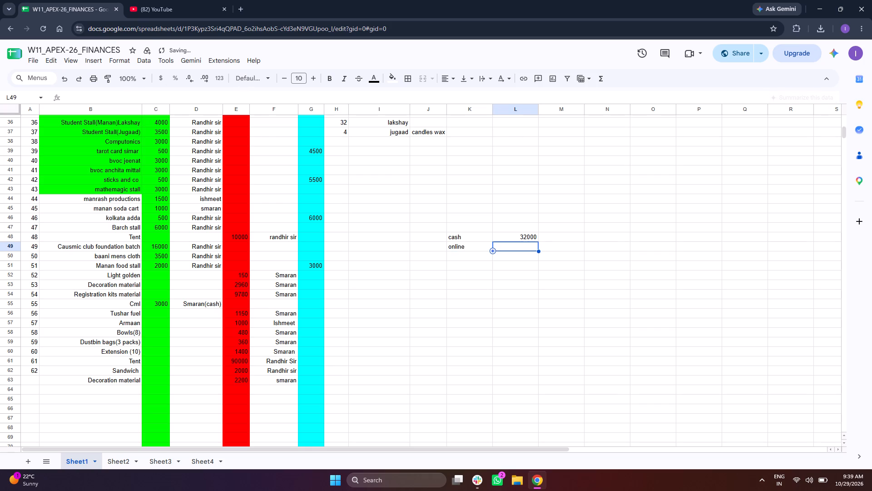
{"action": "type", "text": "11850-0"}
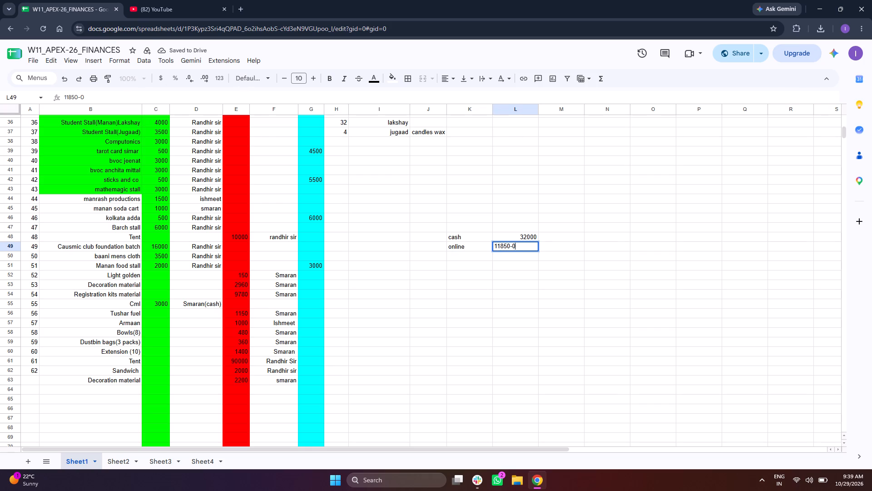
{"action": "key", "text": "BackSpace"}
{"action": "key", "text": "BackSpace"}
{"action": "key", "text": "0"}
{"action": "key", "text": "Return"}
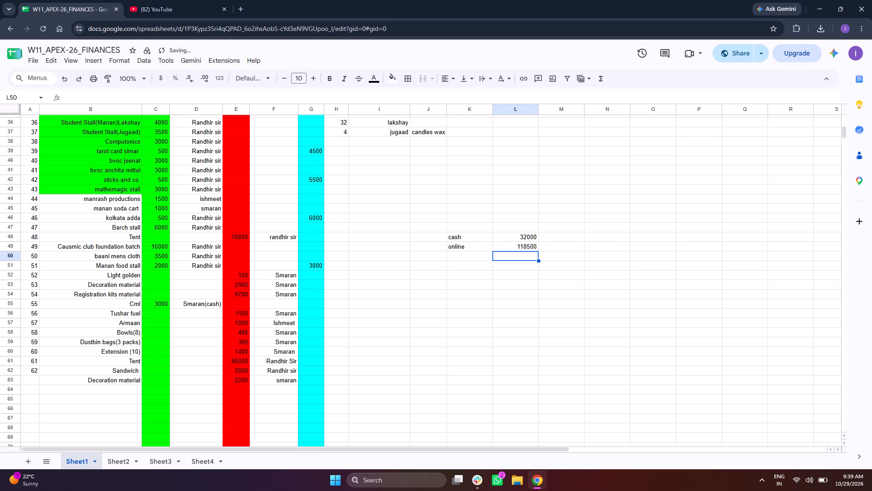
Change the cash amount in L48 to 33000.
{"action": "key", "text": "Left"}
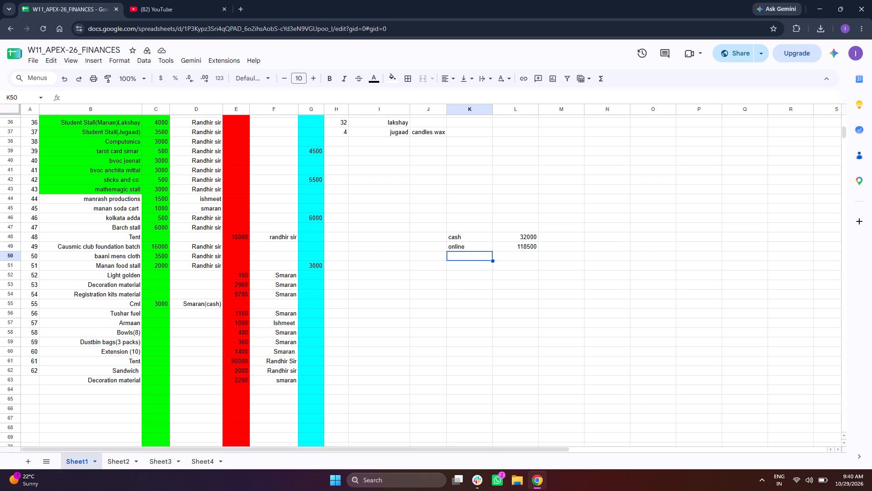
{"action": "key", "text": "Up"}
{"action": "key", "text": "Right"}
{"action": "key", "text": "Up"}
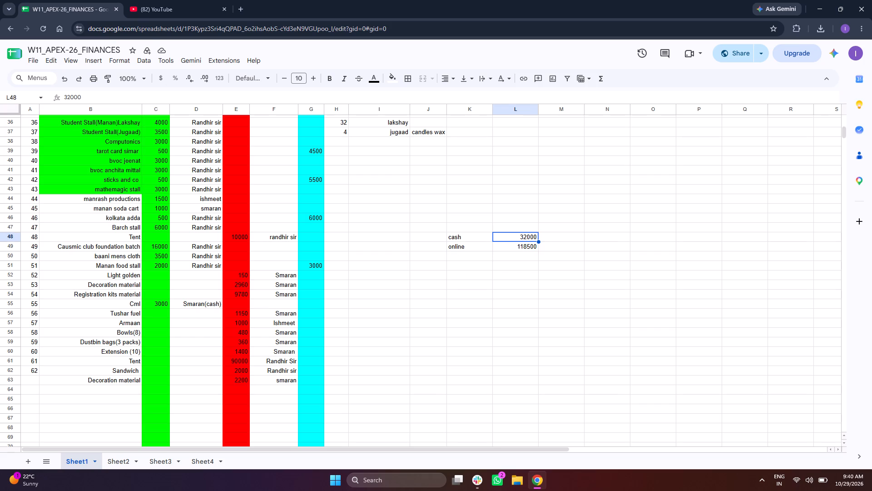
{"action": "key", "text": "BackSpace"}
{"action": "type", "text": "33000"}
{"action": "left_click", "coordinate": [486, 269]}
Select Randhir sir's outgoing amounts for the sandwich and both tent entries (E62, E61 and E48) together to check their sum.
{"action": "scroll", "coordinate": [486, 269], "scroll_direction": "down", "scroll_amount": 2}
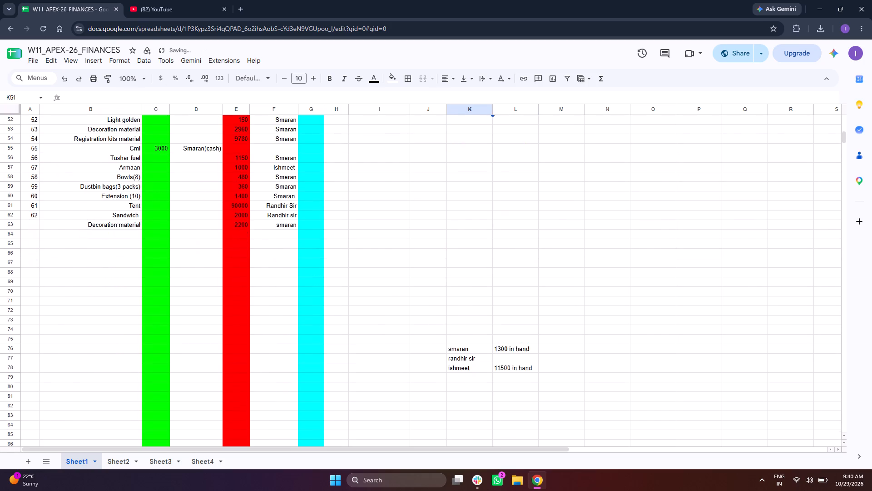
{"action": "scroll", "coordinate": [486, 269], "scroll_direction": "down", "scroll_amount": 3}
{"action": "scroll", "coordinate": [486, 269], "scroll_direction": "up", "scroll_amount": 2}
{"action": "scroll", "coordinate": [486, 269], "scroll_direction": "right", "scroll_amount": 1}
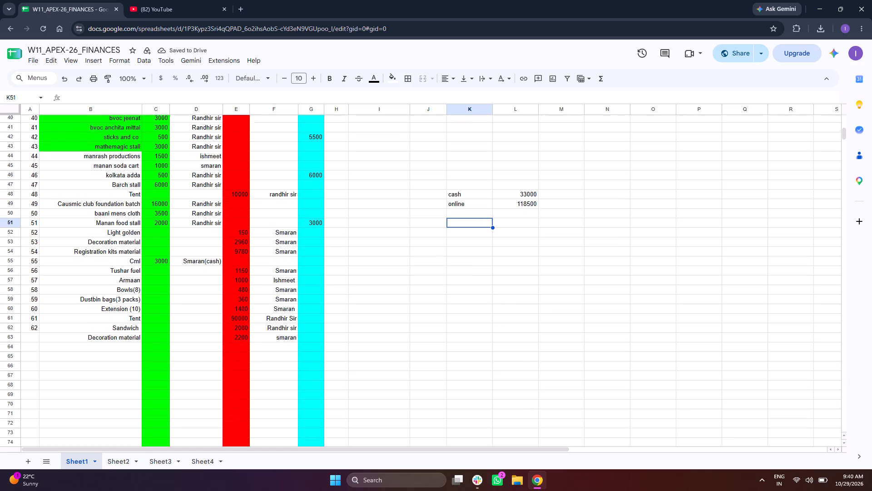
{"action": "scroll", "coordinate": [486, 269], "scroll_direction": "right", "scroll_amount": 1}
{"action": "left_click", "coordinate": [247, 326]}
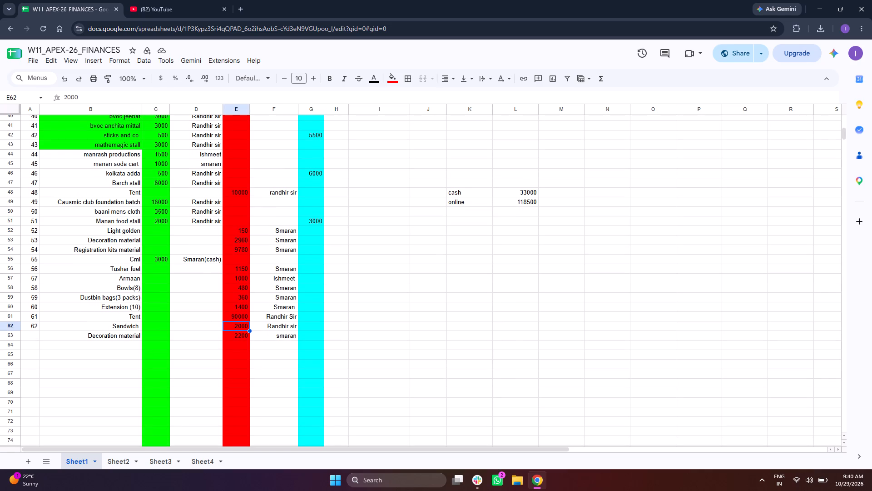
{"action": "left_click", "coordinate": [246, 316], "text": "ctrl"}
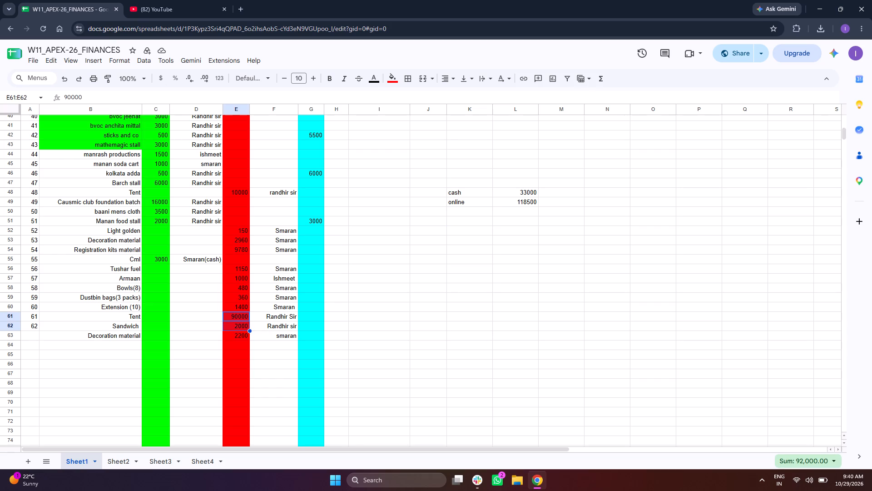
{"action": "left_click", "coordinate": [259, 210], "text": "ctrl"}
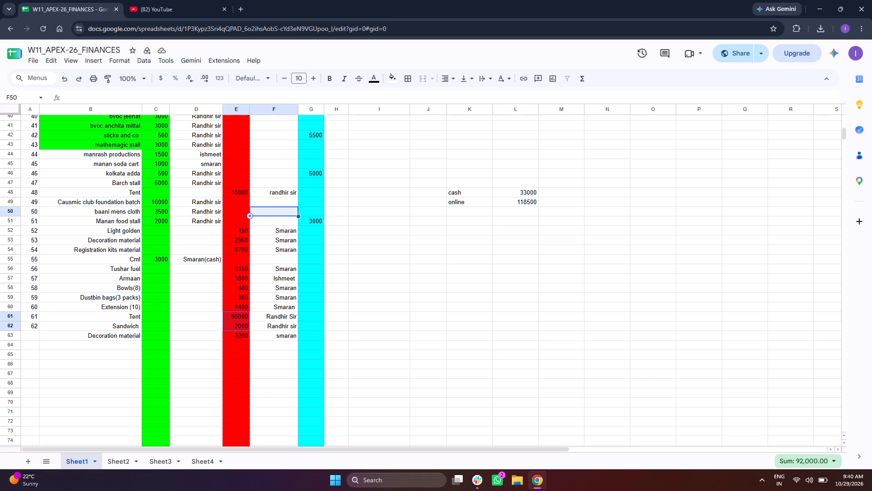
{"action": "left_click", "coordinate": [270, 211], "text": "ctrl"}
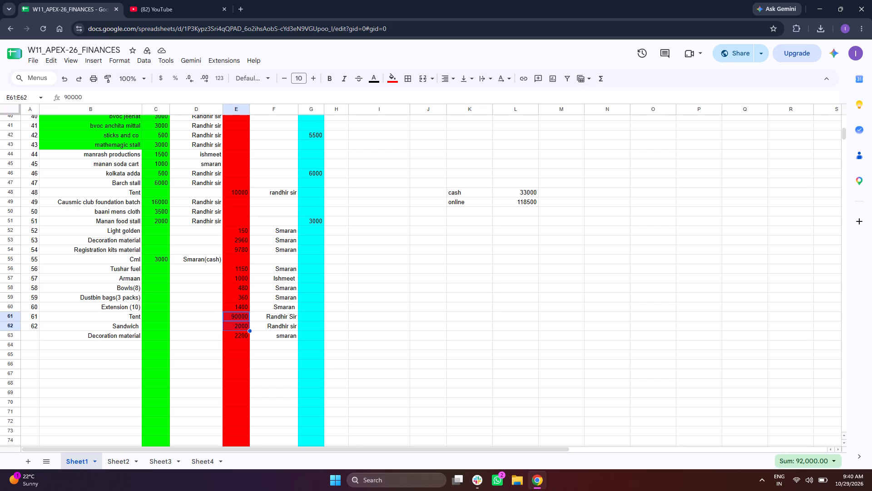
{"action": "left_click", "coordinate": [242, 194], "text": "ctrl"}
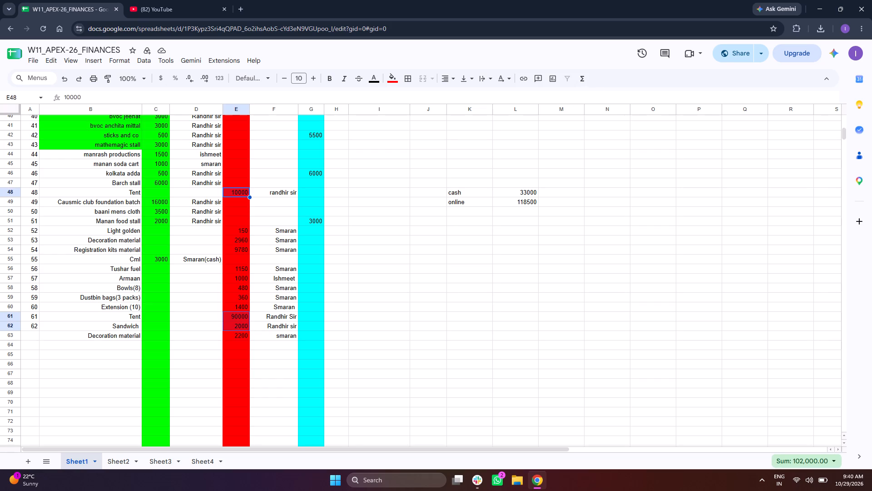
Look through all of Sheet1's records, from the first rows to the last, for any other outgoing amounts paid by Randhir sir.
{"action": "scroll", "coordinate": [242, 194], "scroll_direction": "up", "scroll_amount": 1, "text": "ctrl"}
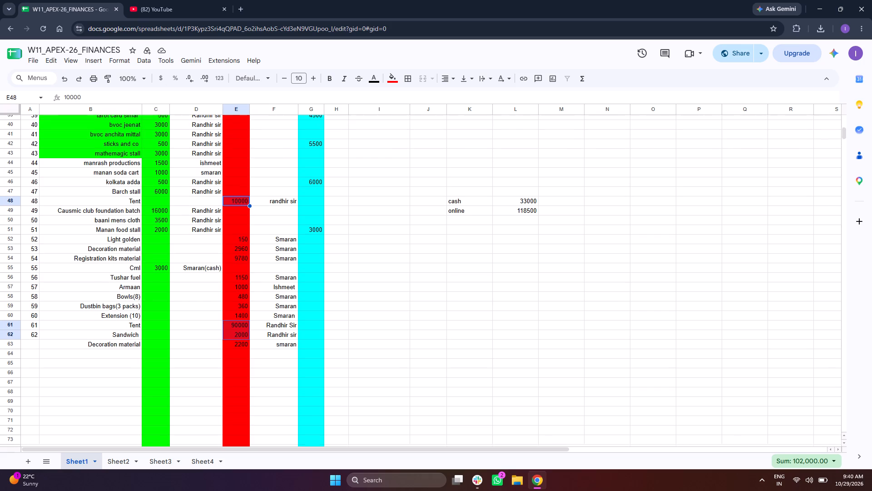
{"action": "scroll", "coordinate": [242, 194], "scroll_direction": "up", "scroll_amount": 2, "text": "ctrl"}
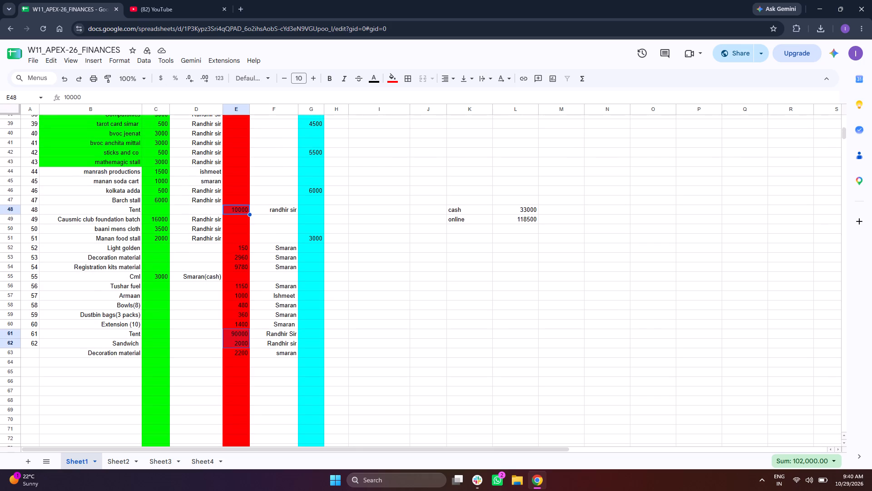
{"action": "scroll", "coordinate": [242, 194], "scroll_direction": "up", "scroll_amount": 3}
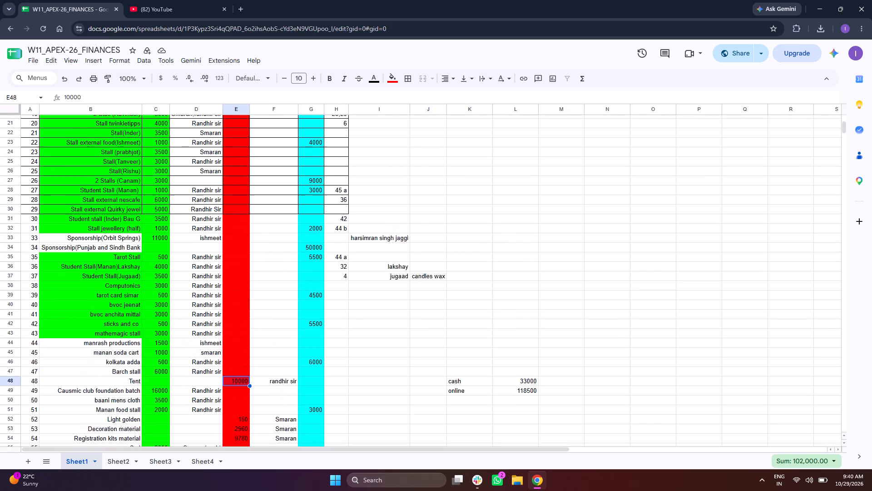
{"action": "scroll", "coordinate": [242, 194], "scroll_direction": "up", "scroll_amount": 4}
{"action": "scroll", "coordinate": [242, 194], "scroll_direction": "right", "scroll_amount": 1}
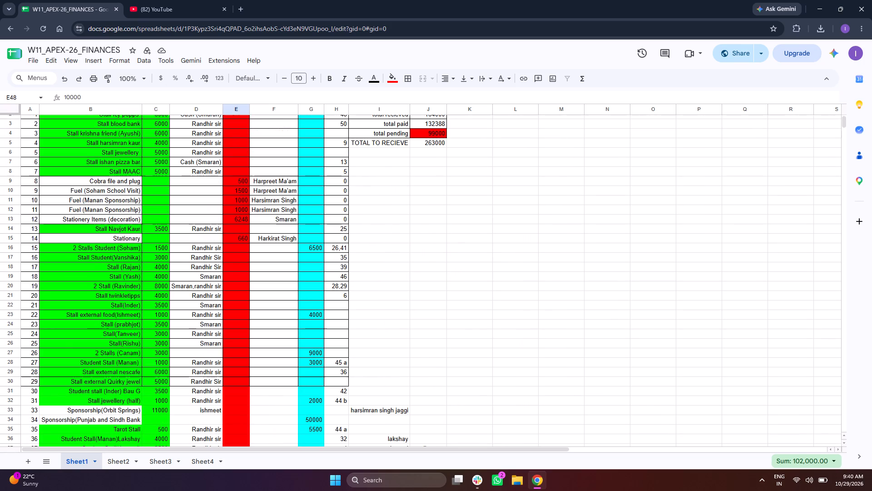
{"action": "scroll", "coordinate": [242, 194], "scroll_direction": "right", "scroll_amount": 1}
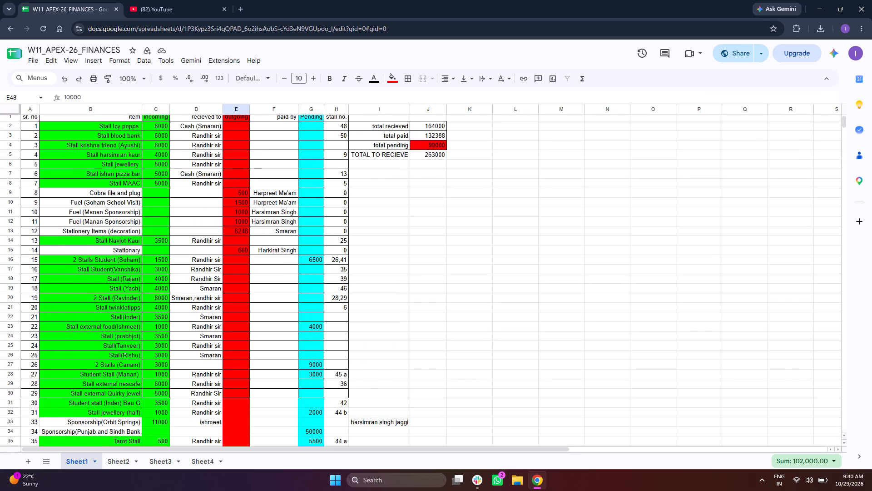
{"action": "scroll", "coordinate": [242, 194], "scroll_direction": "right", "scroll_amount": 2}
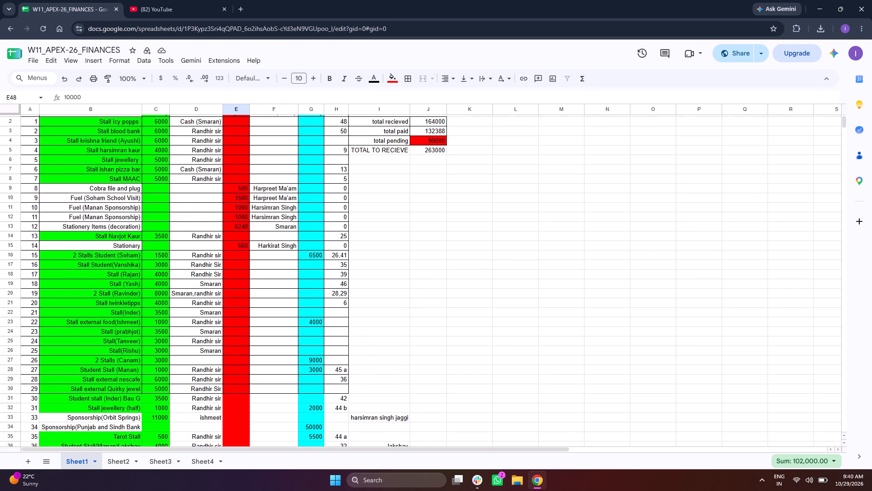
{"action": "scroll", "coordinate": [242, 194], "scroll_direction": "right", "scroll_amount": 2}
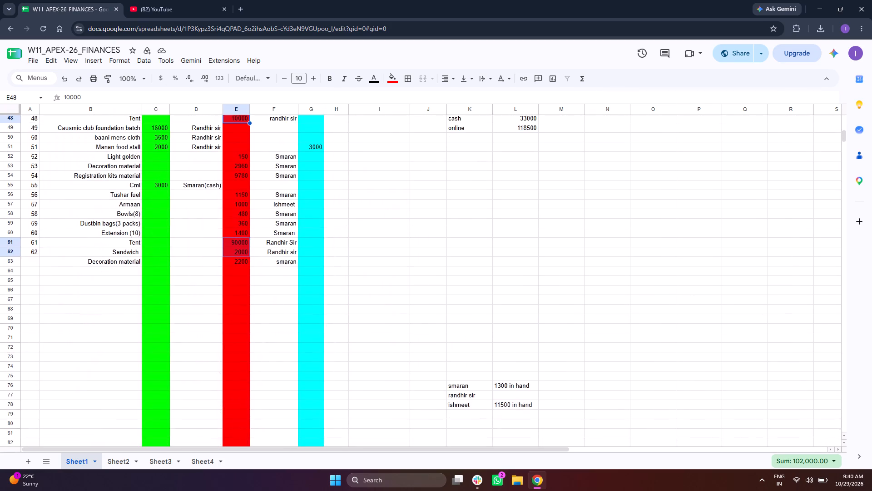
{"action": "scroll", "coordinate": [242, 194], "scroll_direction": "right", "scroll_amount": 2}
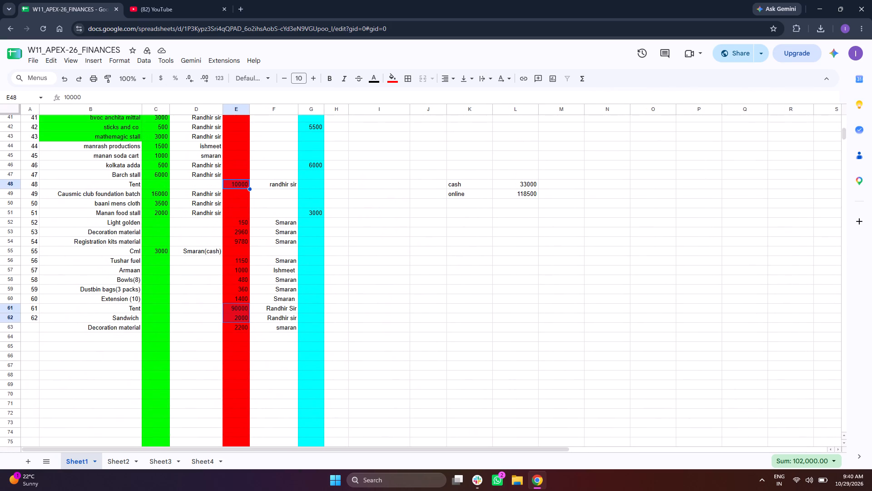
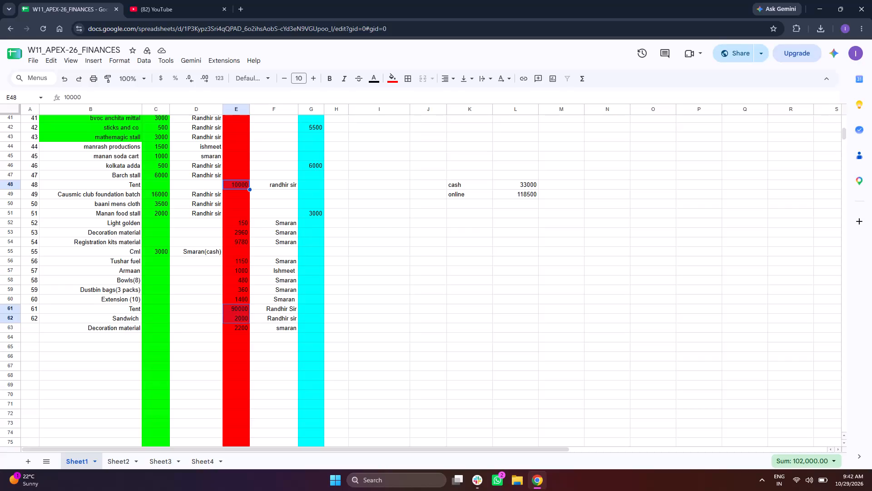
Enter serial number 63 in A63 for the last decoration material entry.
{"action": "left_click", "coordinate": [34, 329]}
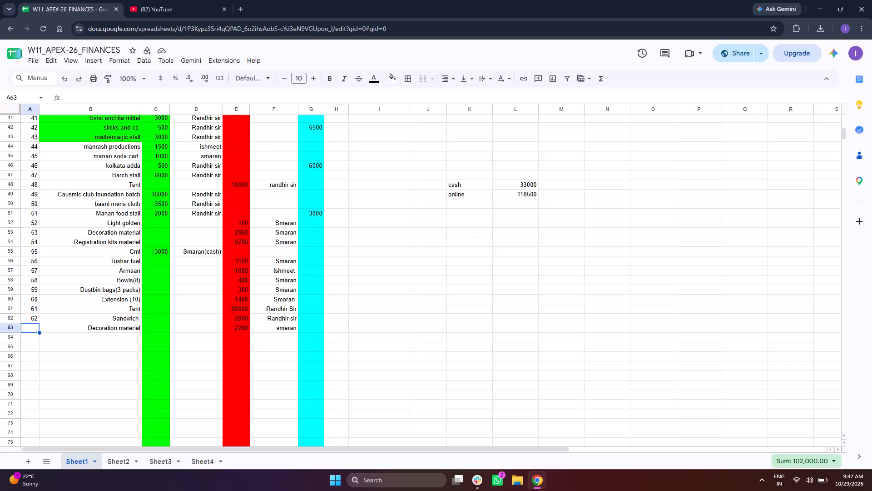
{"action": "type", "text": "63"}
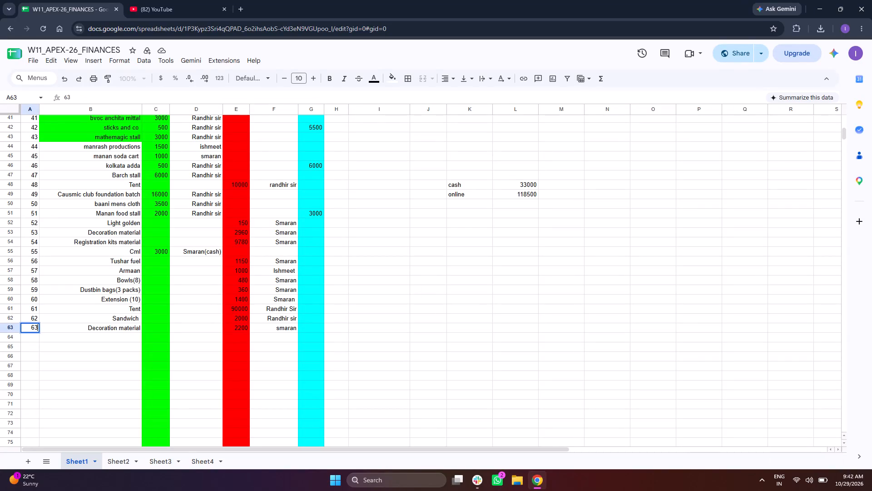
{"action": "left_click", "coordinate": [99, 370]}
Look back through Sheet1's records to examine who received the incoming amounts.
{"action": "scroll", "coordinate": [99, 370], "scroll_direction": "up", "scroll_amount": 2}
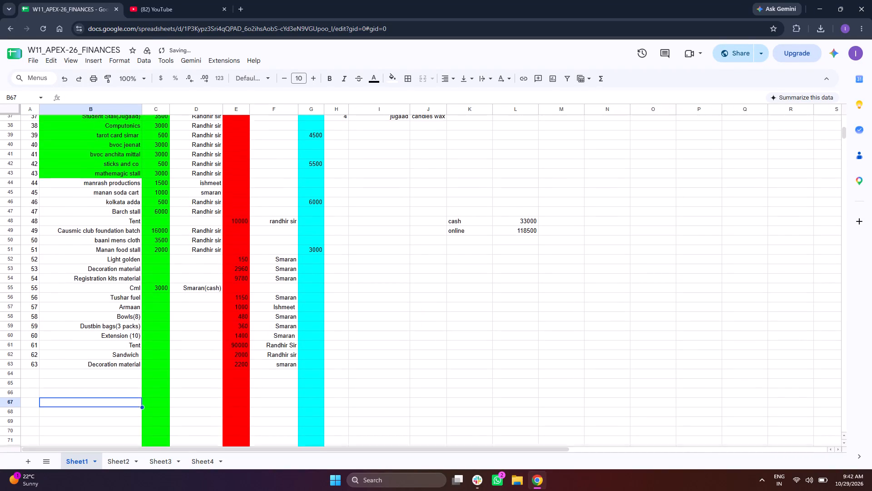
{"action": "scroll", "coordinate": [99, 370], "scroll_direction": "up", "scroll_amount": 1}
{"action": "scroll", "coordinate": [99, 370], "scroll_direction": "down", "scroll_amount": 2}
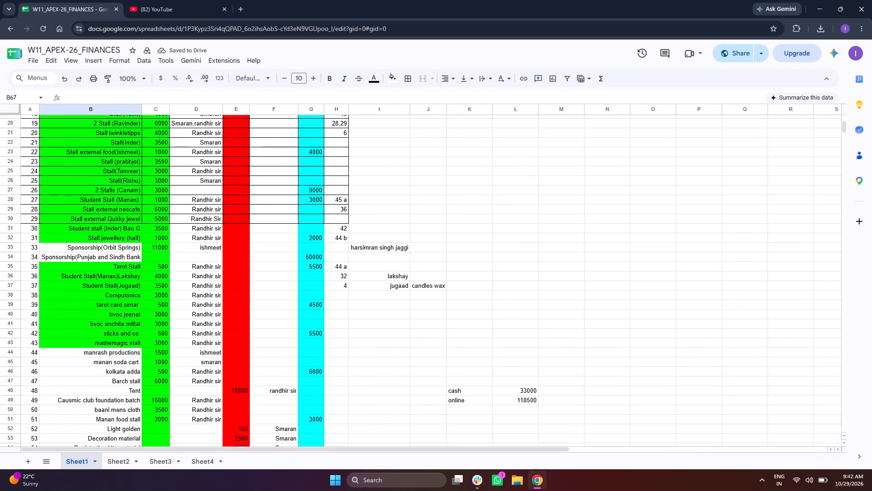
{"action": "scroll", "coordinate": [99, 370], "scroll_direction": "down", "scroll_amount": 3}
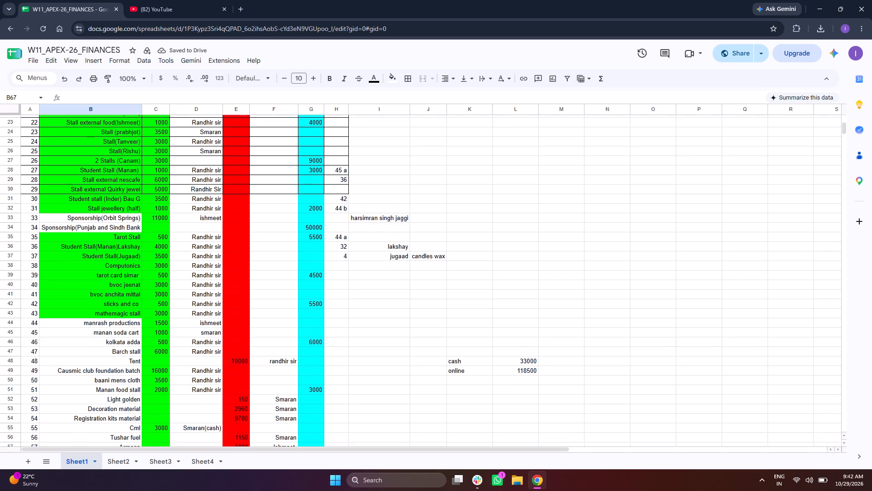
{"action": "scroll", "coordinate": [99, 370], "scroll_direction": "down", "scroll_amount": 2}
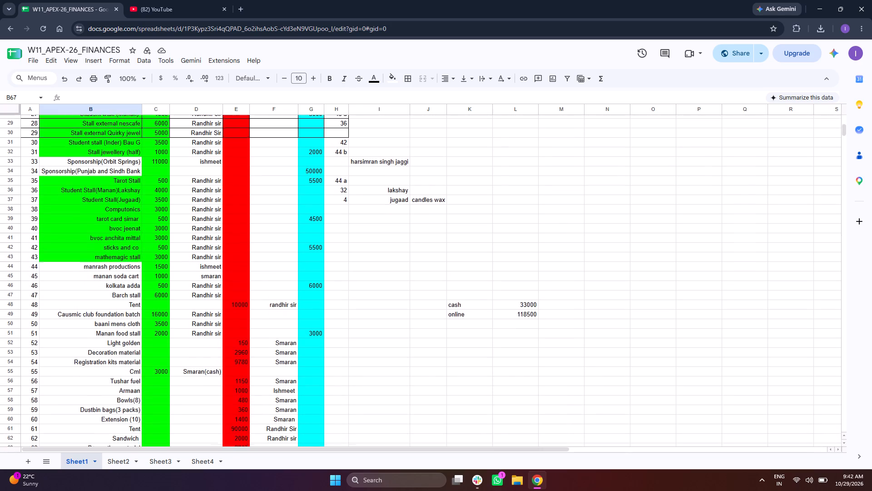
{"action": "scroll", "coordinate": [99, 370], "scroll_direction": "down", "scroll_amount": 2}
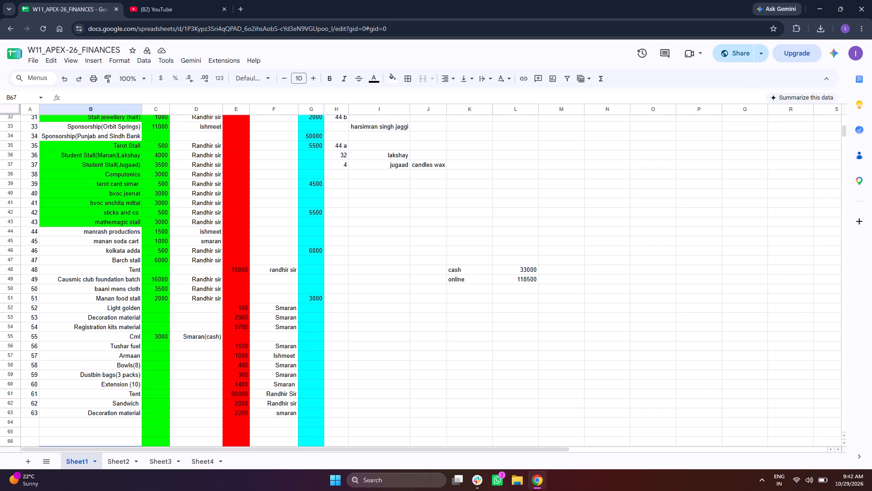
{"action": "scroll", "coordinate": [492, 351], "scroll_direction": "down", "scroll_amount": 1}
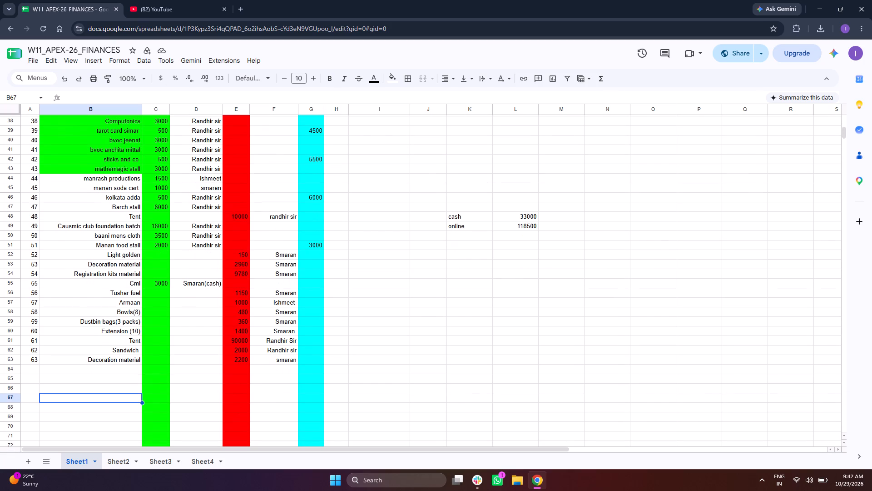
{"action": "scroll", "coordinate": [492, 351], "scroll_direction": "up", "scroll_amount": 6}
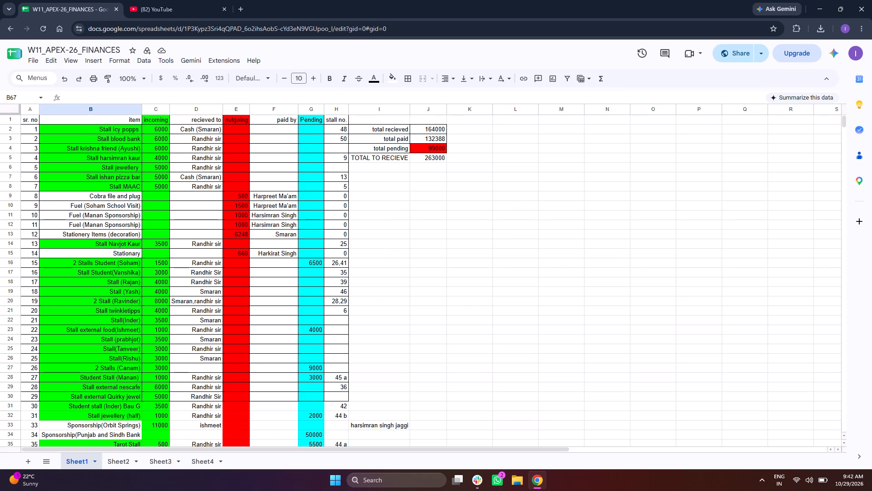
Select Randhir sir's incoming amounts together for their sum, starting with C3 to C6, C8, C14 and C16 to C18.
{"action": "left_click", "coordinate": [162, 138]}
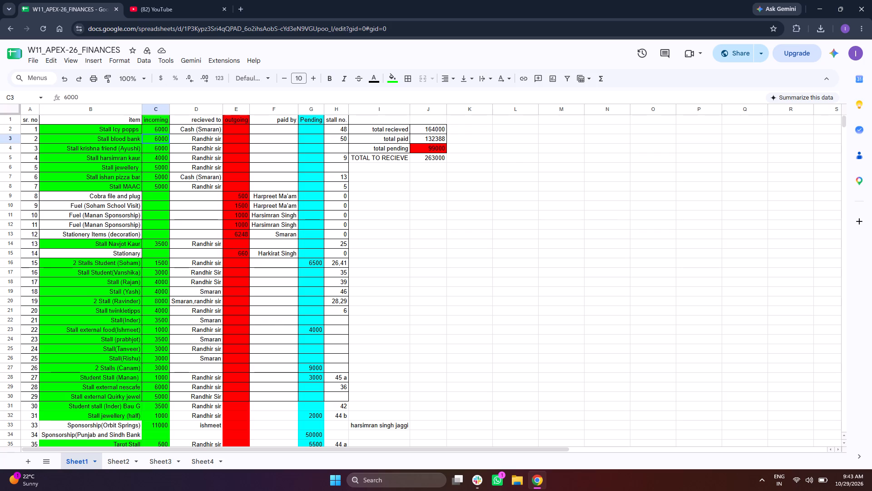
{"action": "left_click", "coordinate": [161, 148], "text": "ctrl"}
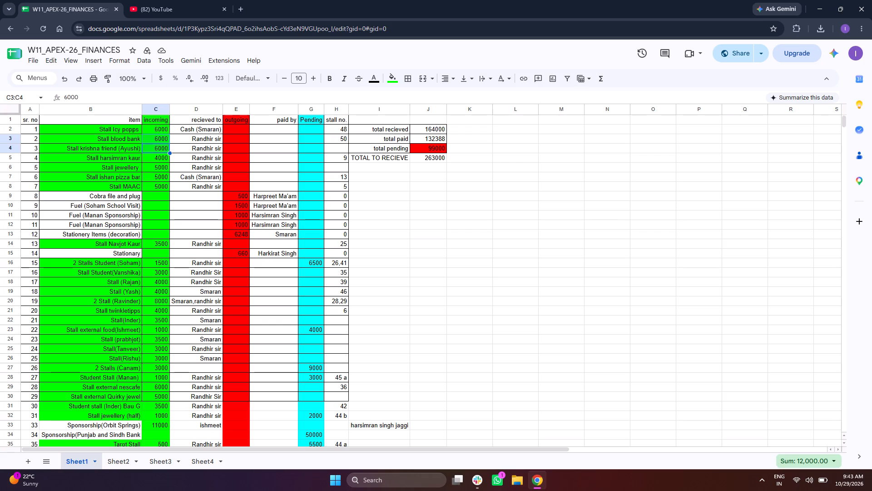
{"action": "left_click", "coordinate": [163, 159], "text": "ctrl"}
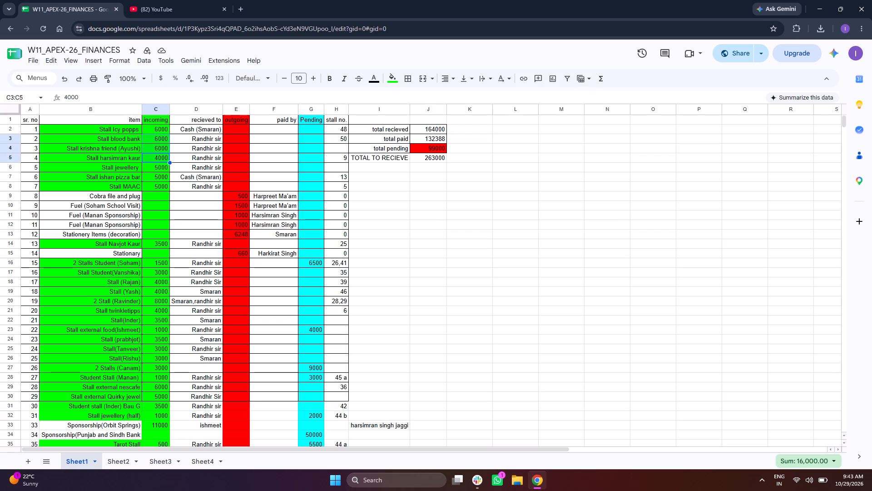
{"action": "left_click", "coordinate": [162, 163], "text": "ctrl"}
{"action": "left_click", "coordinate": [163, 186], "text": "ctrl"}
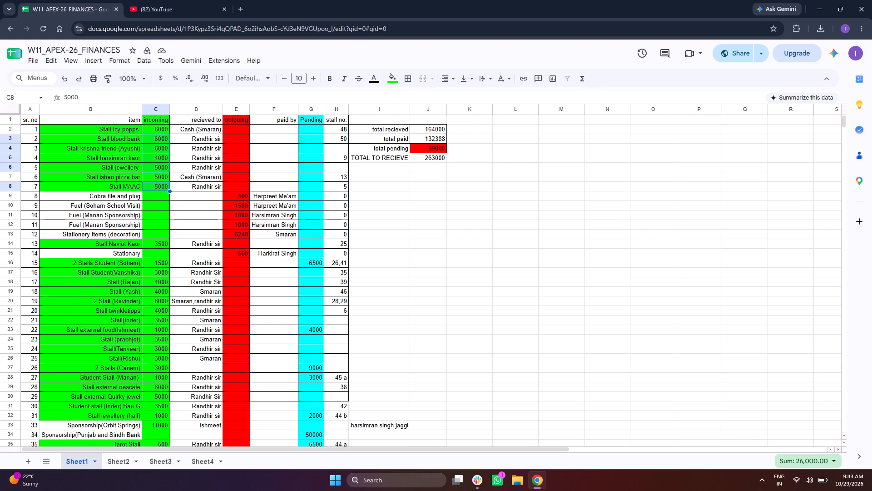
{"action": "left_click", "coordinate": [155, 244], "text": "ctrl"}
{"action": "left_click", "coordinate": [157, 261], "text": "ctrl"}
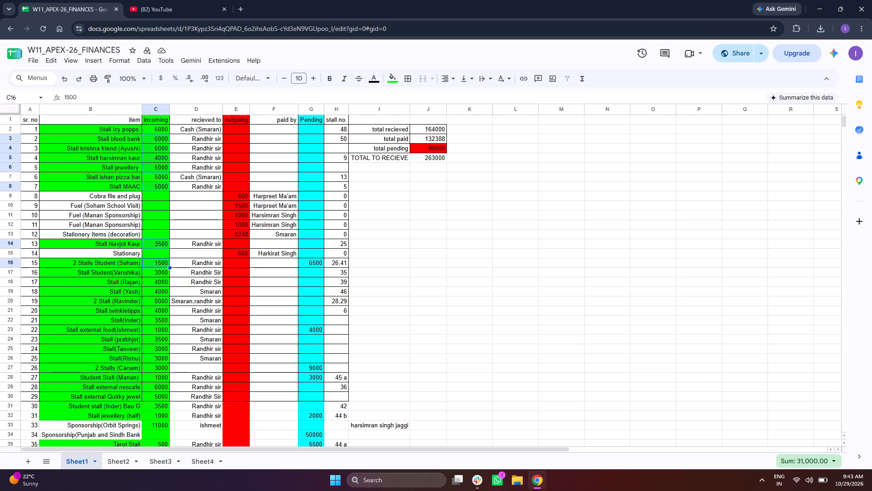
{"action": "left_click", "coordinate": [159, 270], "text": "ctrl"}
{"action": "left_click", "coordinate": [162, 282], "text": "ctrl"}
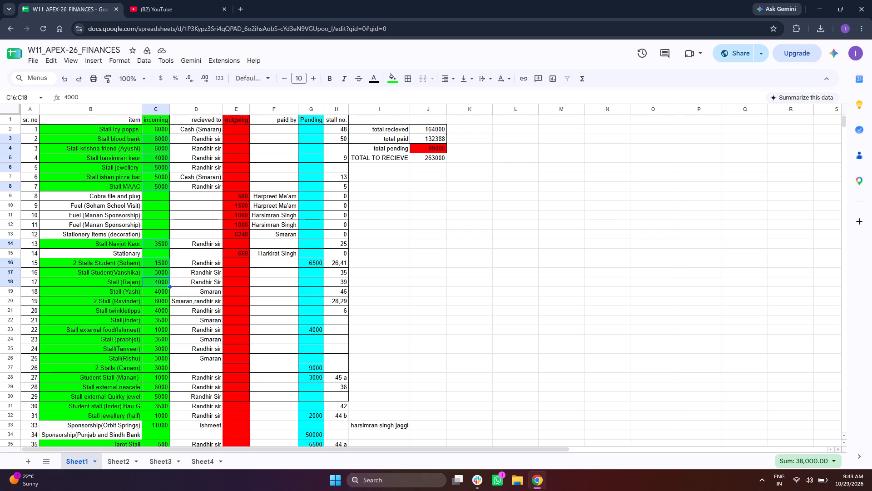
Extend the selection with the incoming amounts in C20, C23, C25 and C28 to C32 for Randhir sir's sum.
{"action": "left_click", "coordinate": [165, 300], "text": "ctrl"}
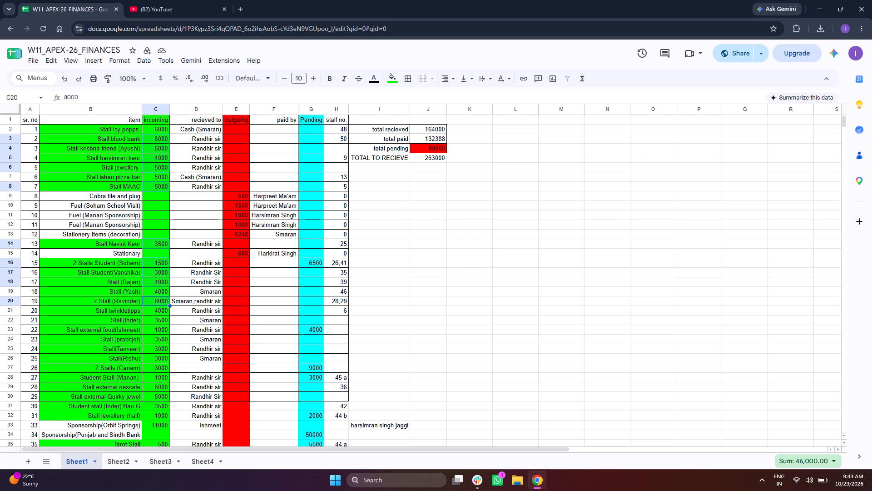
{"action": "left_click", "coordinate": [160, 331], "text": "ctrl"}
{"action": "left_click", "coordinate": [160, 351], "text": "ctrl"}
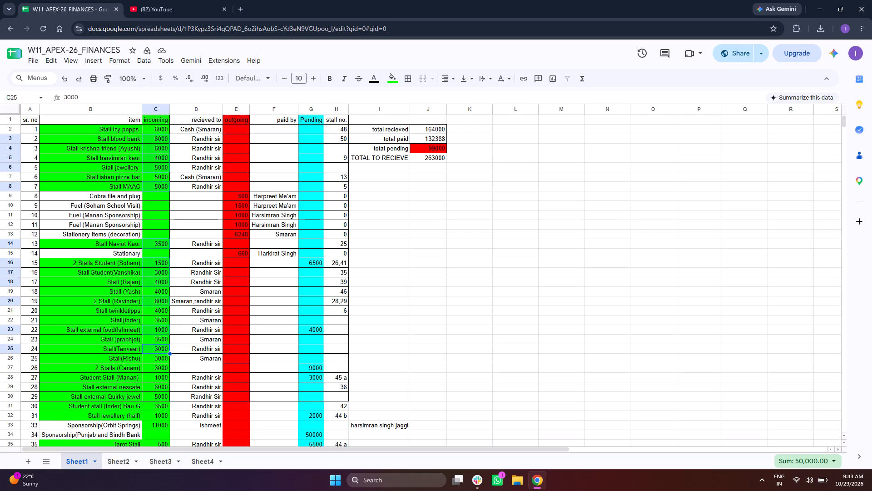
{"action": "left_click", "coordinate": [161, 377], "text": "ctrl"}
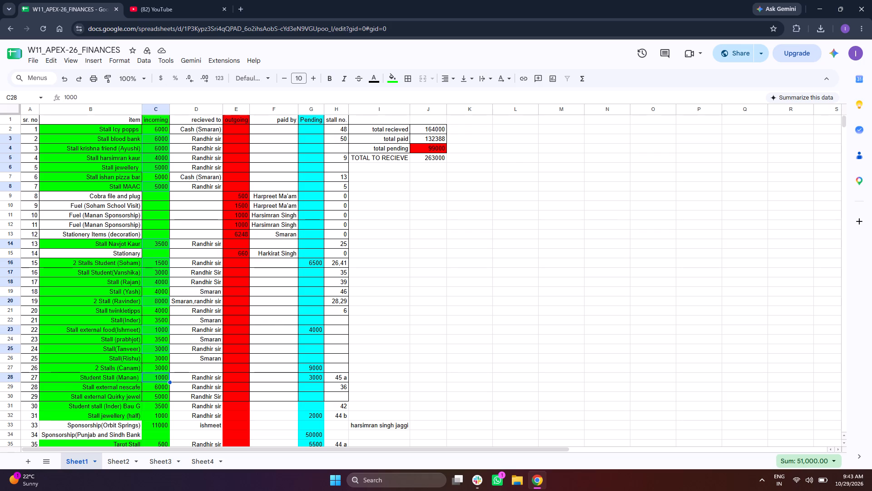
{"action": "left_click", "coordinate": [162, 385], "text": "ctrl"}
{"action": "left_click", "coordinate": [162, 396], "text": "ctrl"}
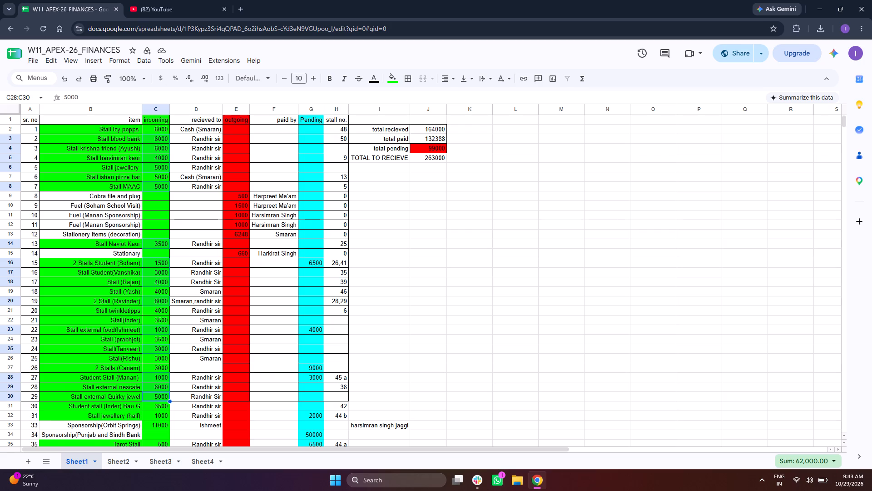
{"action": "left_click", "coordinate": [158, 409], "text": "ctrl"}
{"action": "left_click", "coordinate": [158, 414], "text": "ctrl"}
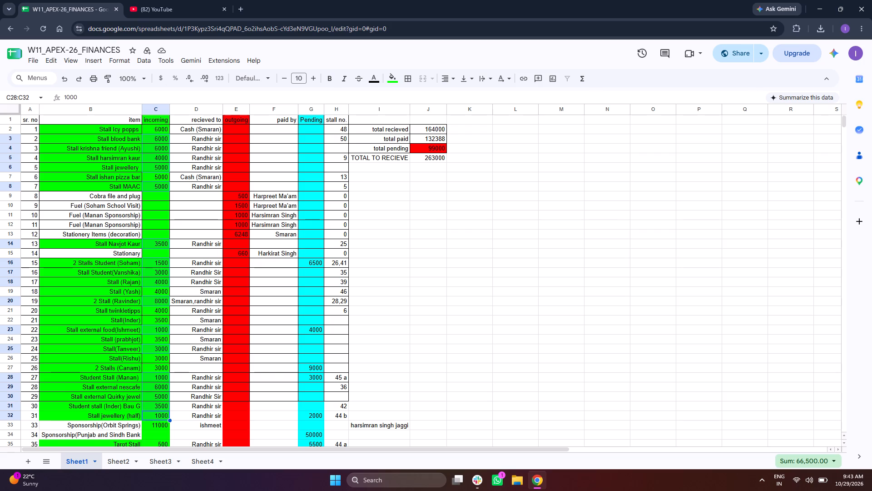
Add Randhir sir's incoming amounts from the tarot stall to bvoc jeenat (C35 to C40) to the selection.
{"action": "scroll", "coordinate": [165, 414], "scroll_direction": "down", "scroll_amount": 1}
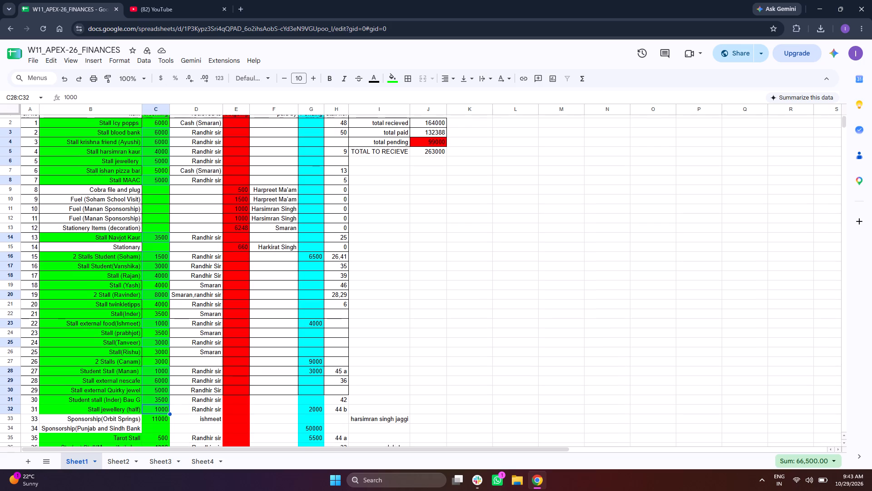
{"action": "scroll", "coordinate": [165, 414], "scroll_direction": "down", "scroll_amount": 1}
{"action": "left_click", "coordinate": [165, 414], "text": "ctrl"}
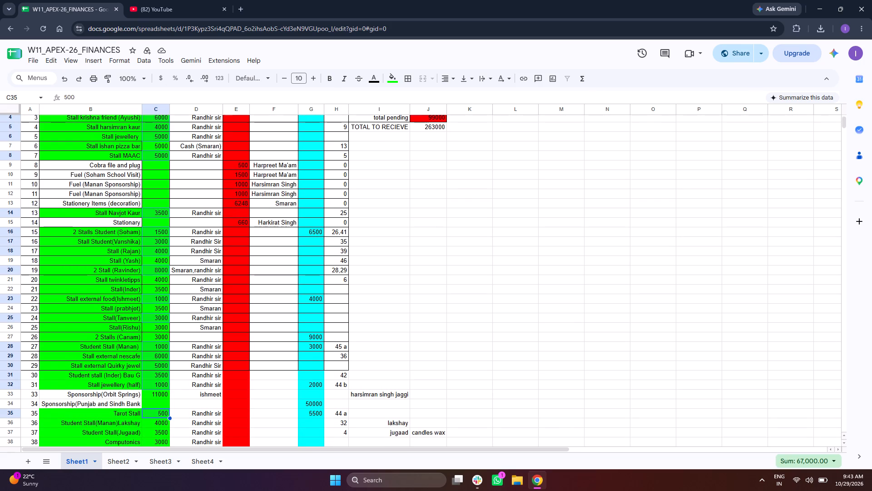
{"action": "scroll", "coordinate": [165, 414], "scroll_direction": "down", "scroll_amount": 1}
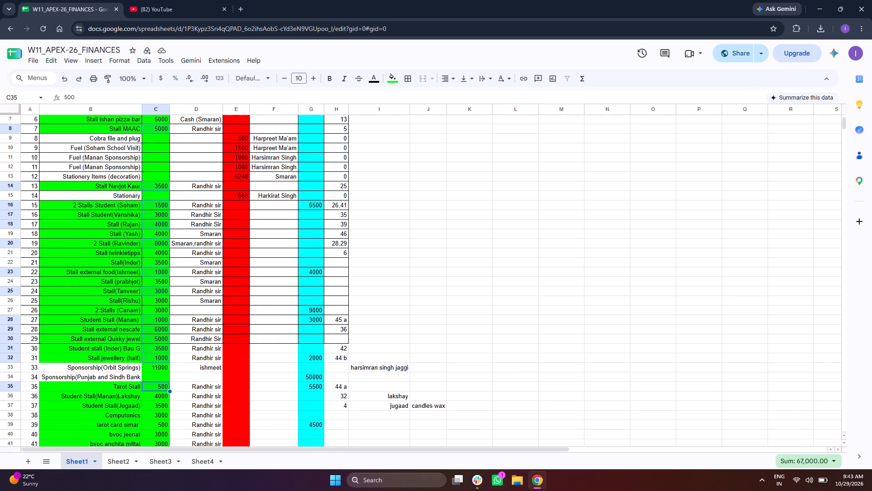
{"action": "left_click", "coordinate": [166, 395], "text": "ctrl"}
{"action": "left_click", "coordinate": [161, 405], "text": "ctrl"}
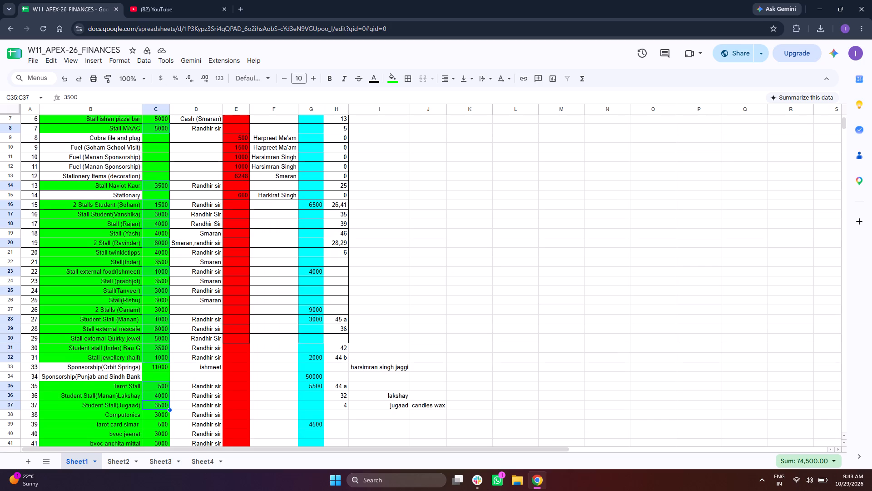
{"action": "left_click", "coordinate": [161, 412], "text": "ctrl"}
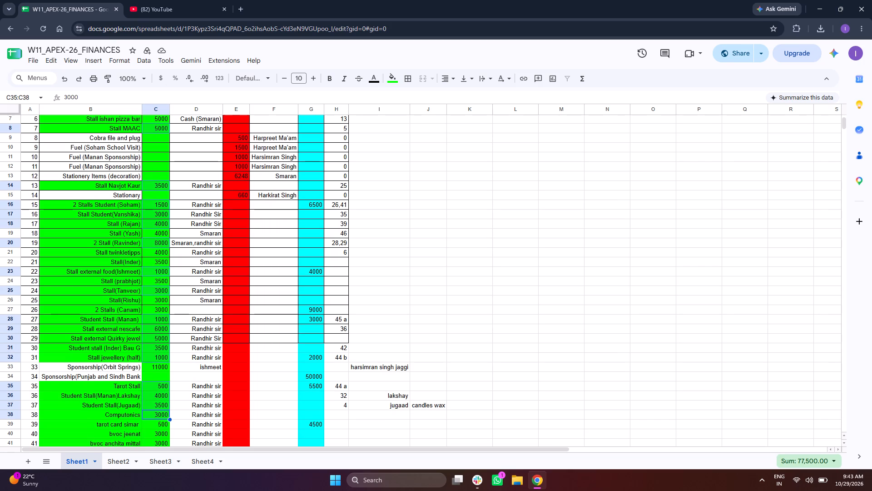
{"action": "left_click", "coordinate": [160, 422], "text": "ctrl"}
{"action": "left_click", "coordinate": [162, 430], "text": "ctrl"}
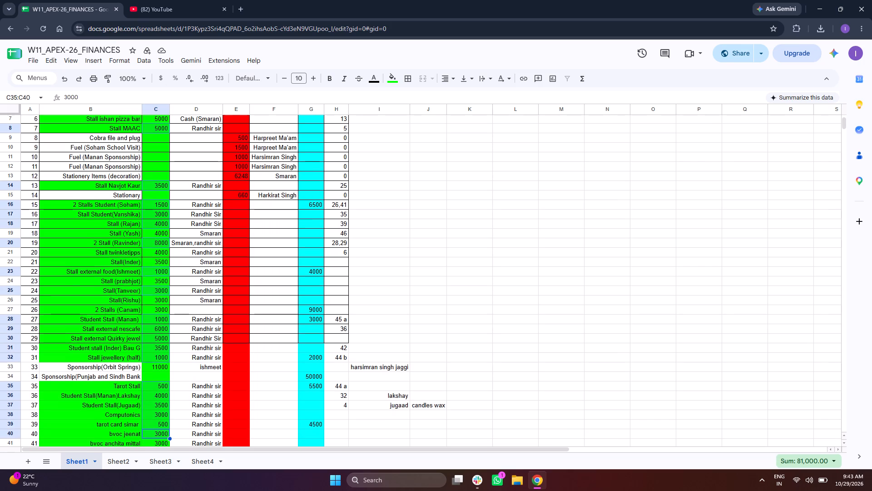
Continue adding Randhir sir's incoming amounts to the selection, including C41 to C43 and kolkata adda's C46.
{"action": "scroll", "coordinate": [162, 430], "scroll_direction": "down", "scroll_amount": 1}
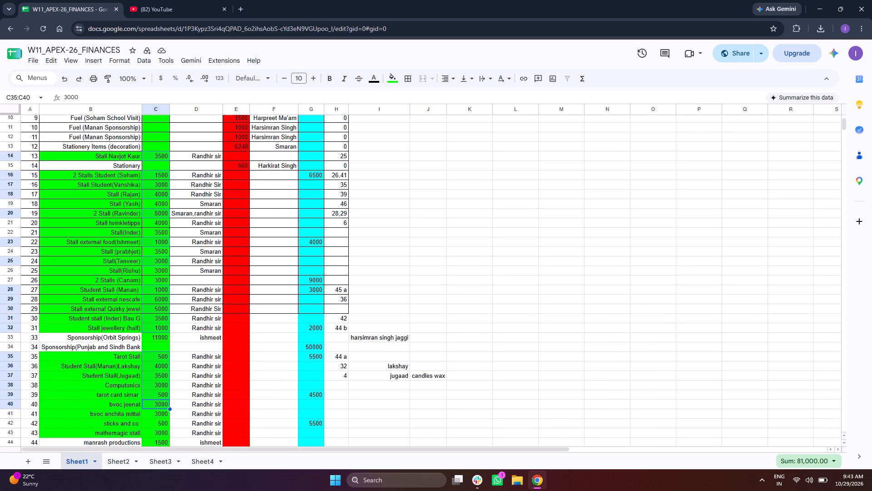
{"action": "left_click", "coordinate": [156, 413], "text": "ctrl"}
{"action": "left_click", "coordinate": [159, 422], "text": "ctrl"}
{"action": "scroll", "coordinate": [159, 422], "scroll_direction": "down", "scroll_amount": 1}
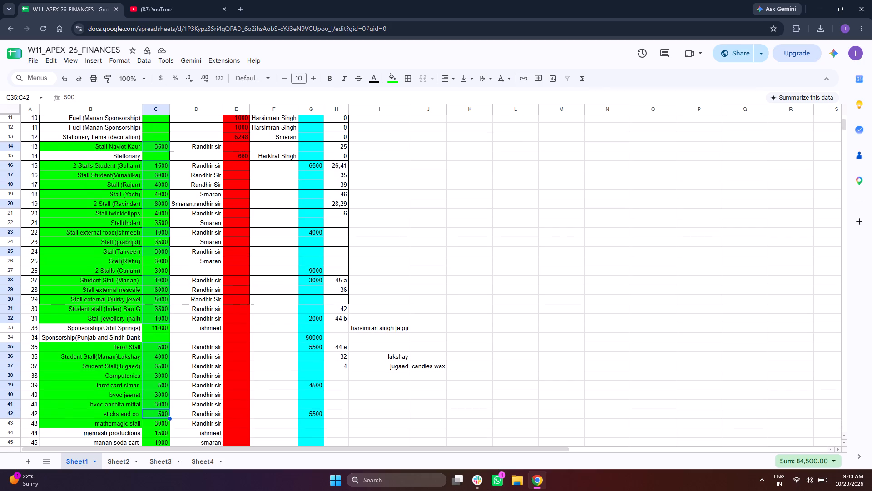
{"action": "scroll", "coordinate": [159, 422], "scroll_direction": "down", "scroll_amount": 1}
{"action": "left_click", "coordinate": [161, 403], "text": "ctrl"}
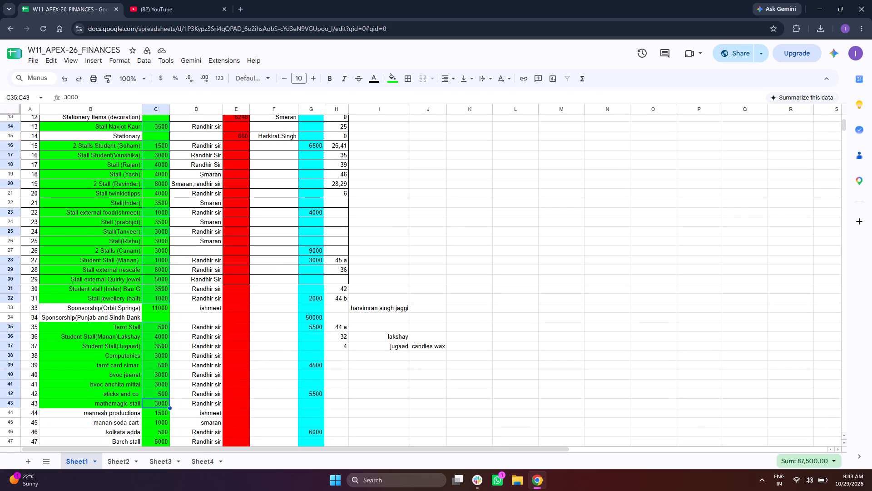
{"action": "scroll", "coordinate": [161, 403], "scroll_direction": "down", "scroll_amount": 1}
{"action": "left_click", "coordinate": [161, 400], "text": "ctrl"}
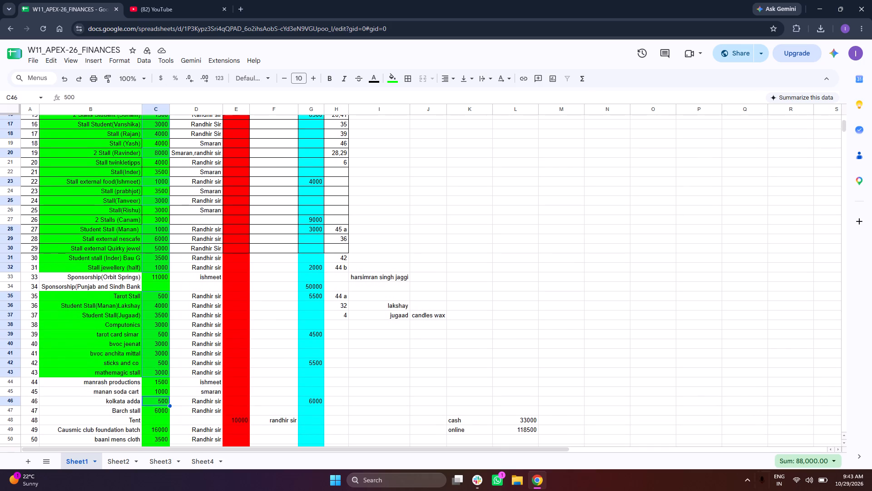
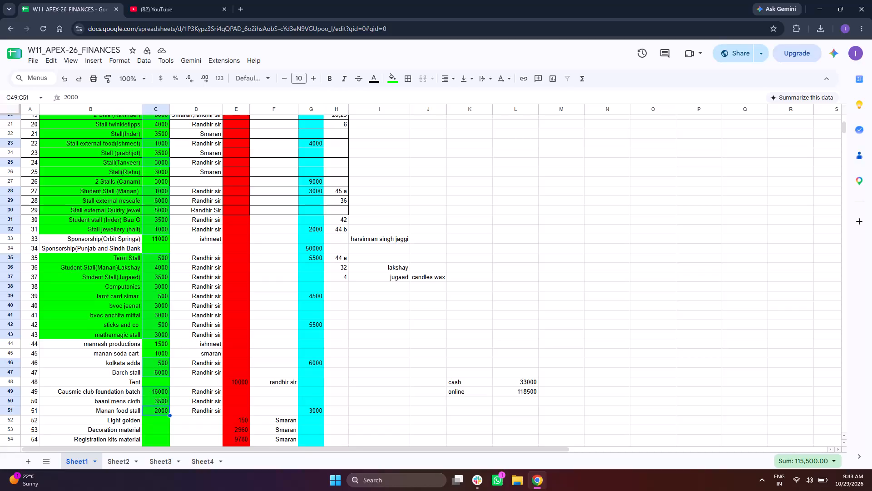
Review the incoming and outgoing entries down to row 63 alongside Randhir sir's selected amounts, and clear the selection.
{"action": "scroll", "coordinate": [162, 412], "scroll_direction": "down", "scroll_amount": 5}
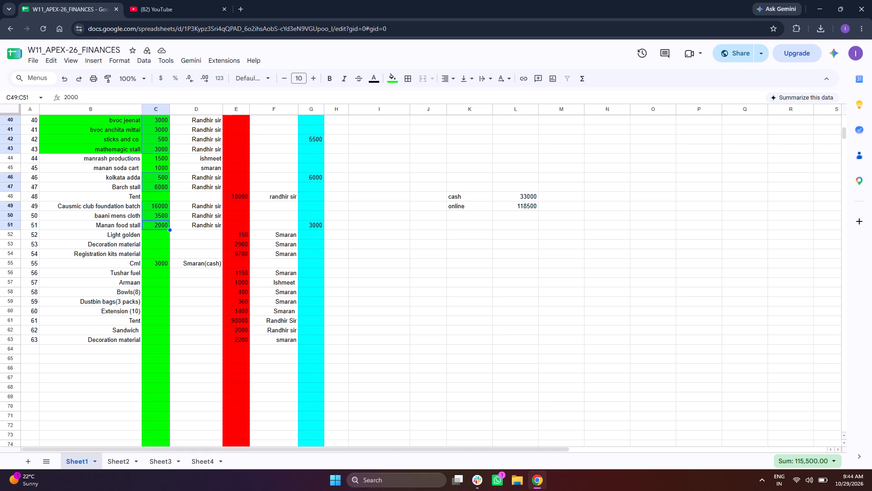
{"action": "scroll", "coordinate": [134, 394], "scroll_direction": "up", "scroll_amount": 2}
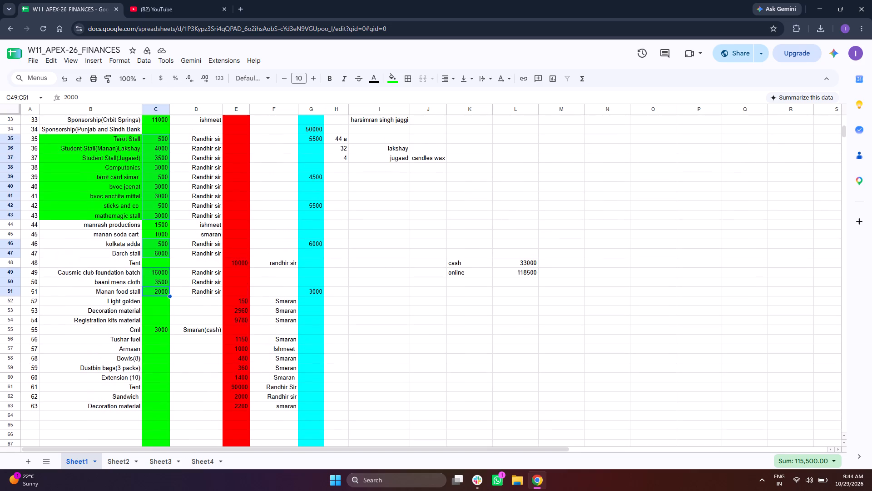
{"action": "scroll", "coordinate": [134, 394], "scroll_direction": "up", "scroll_amount": 1}
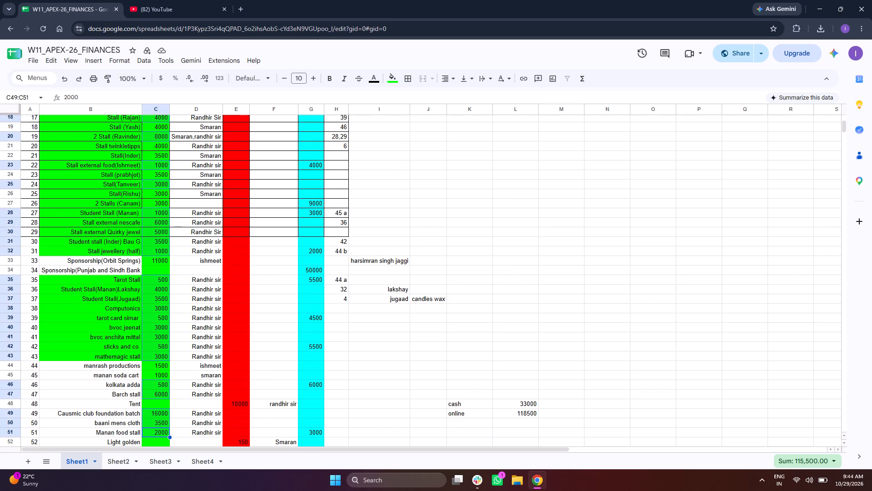
{"action": "scroll", "coordinate": [134, 394], "scroll_direction": "down", "scroll_amount": 4}
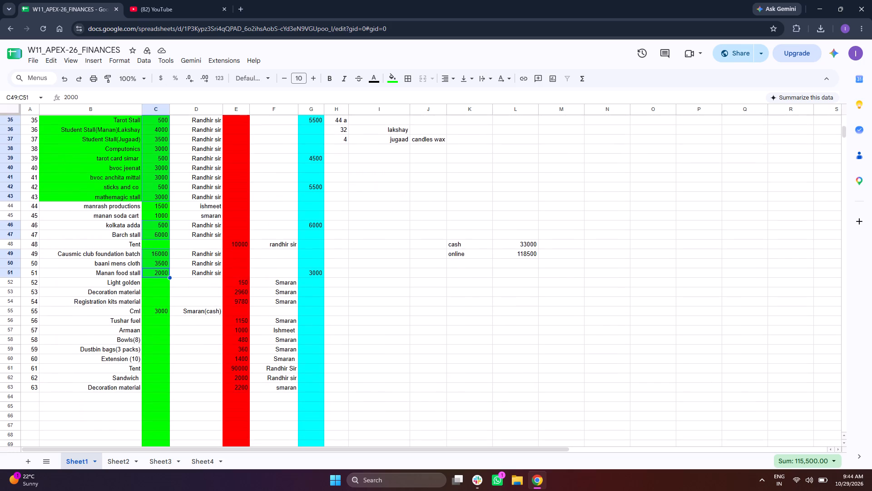
{"action": "scroll", "coordinate": [134, 394], "scroll_direction": "down", "scroll_amount": 1}
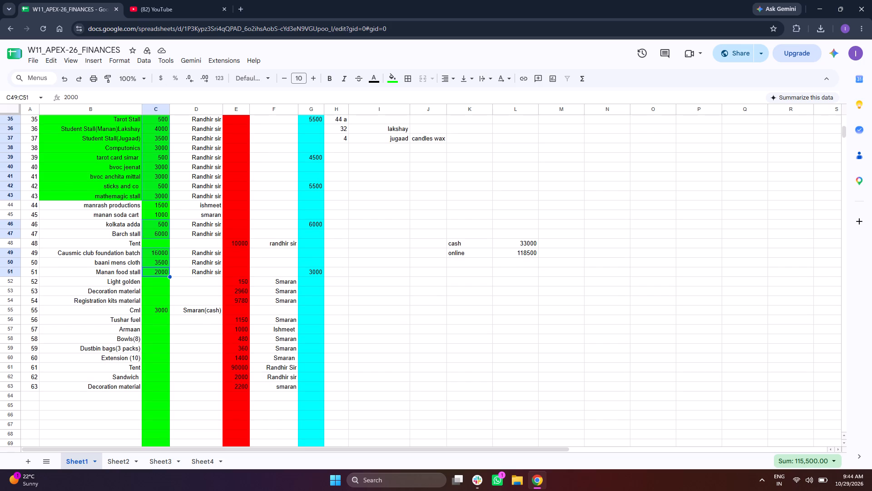
{"action": "left_click", "coordinate": [71, 403]}
Set the pending amount of Stall external food(Ishmeet) in G23 to 2500.
{"action": "scroll", "coordinate": [71, 403], "scroll_direction": "up", "scroll_amount": 3}
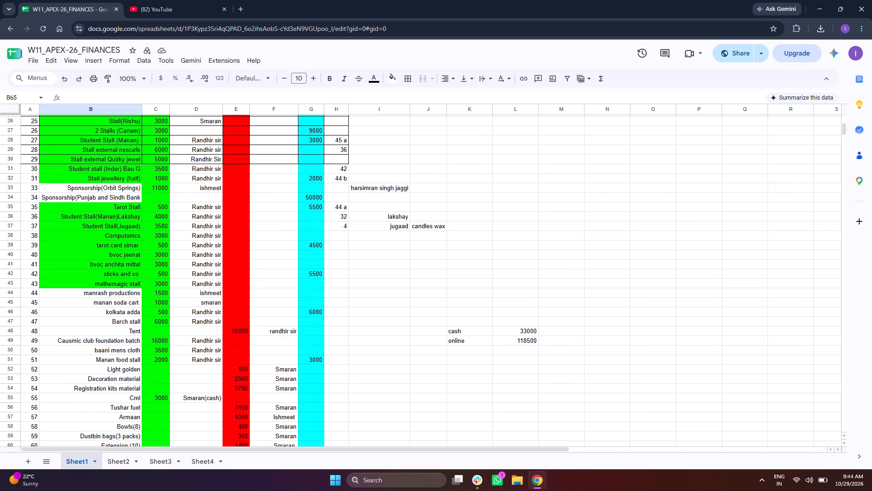
{"action": "scroll", "coordinate": [205, 300], "scroll_direction": "up", "scroll_amount": 4}
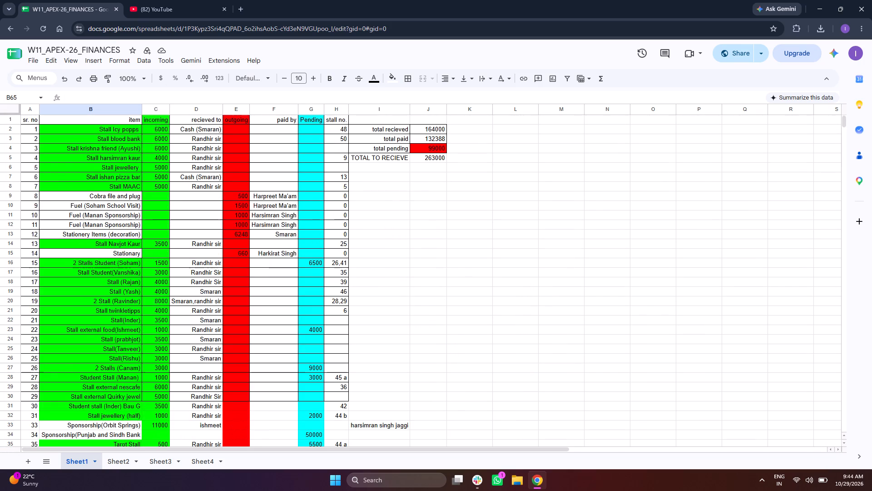
{"action": "scroll", "coordinate": [158, 251], "scroll_direction": "down", "scroll_amount": 2}
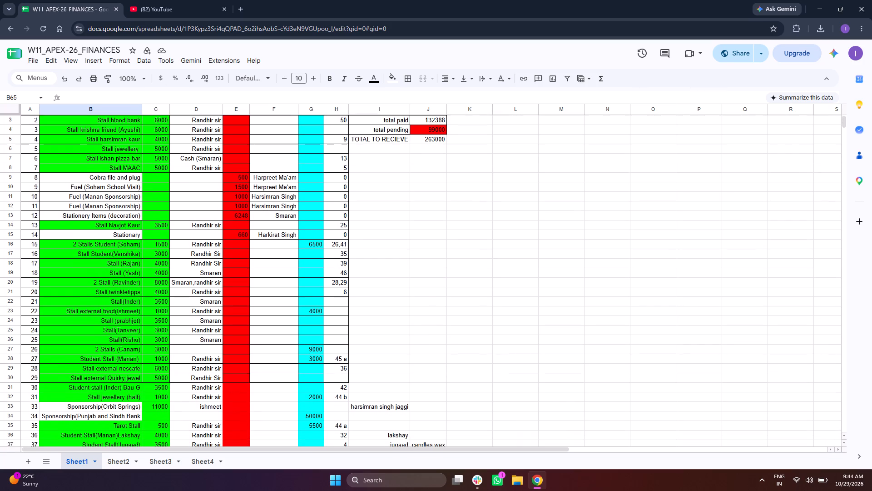
{"action": "scroll", "coordinate": [158, 251], "scroll_direction": "down", "scroll_amount": 2}
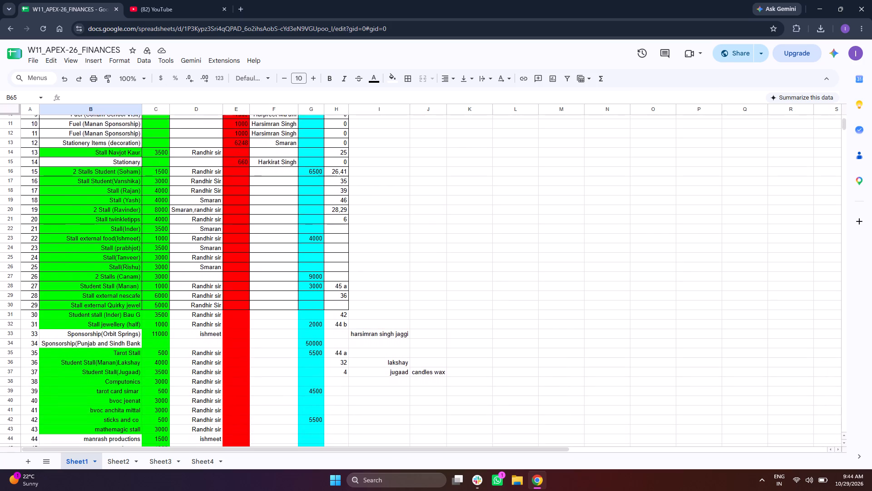
{"action": "scroll", "coordinate": [158, 251], "scroll_direction": "down", "scroll_amount": 2}
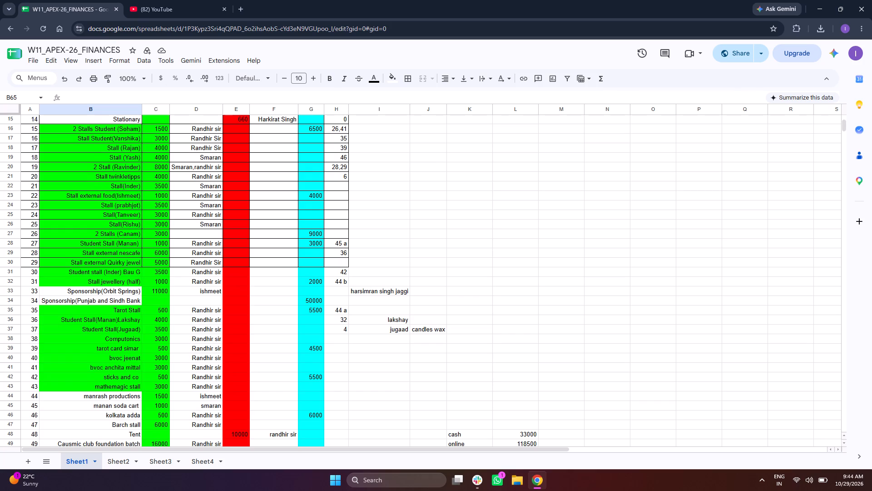
{"action": "left_click", "coordinate": [313, 198]}
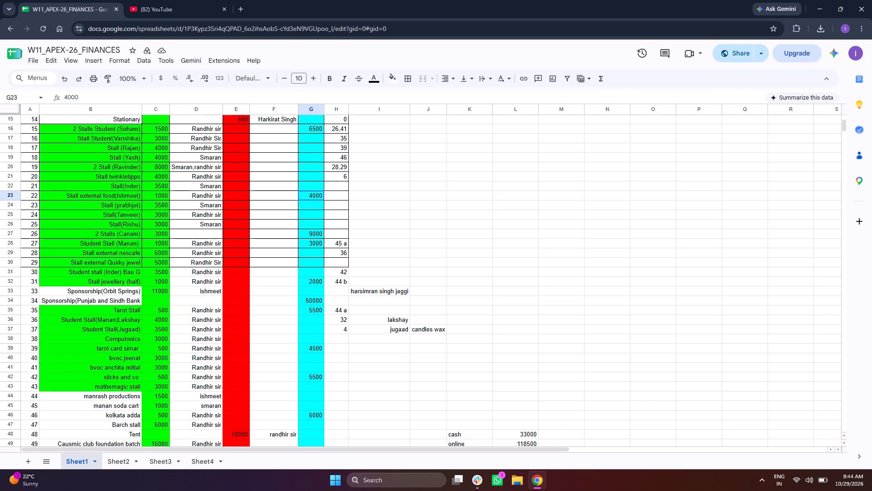
{"action": "left_click", "coordinate": [313, 198]}
{"action": "key", "text": "BackSpace"}
{"action": "type", "text": "2500"}
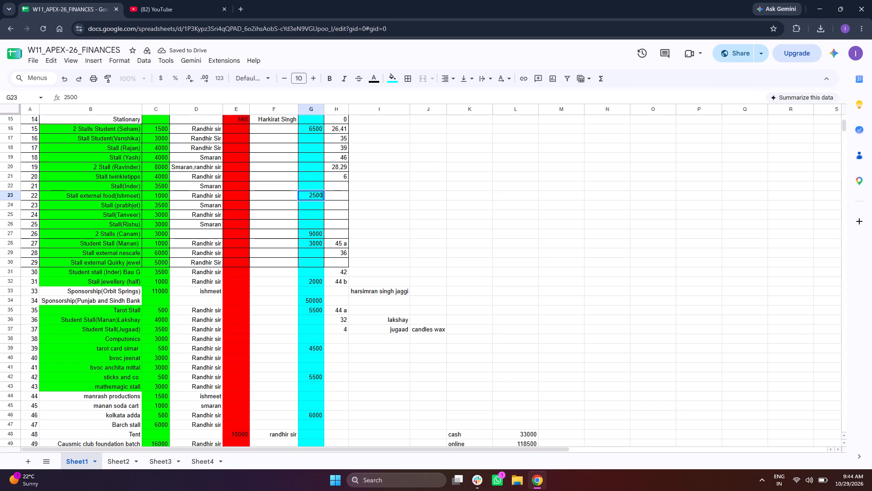
{"action": "left_click", "coordinate": [372, 212]}
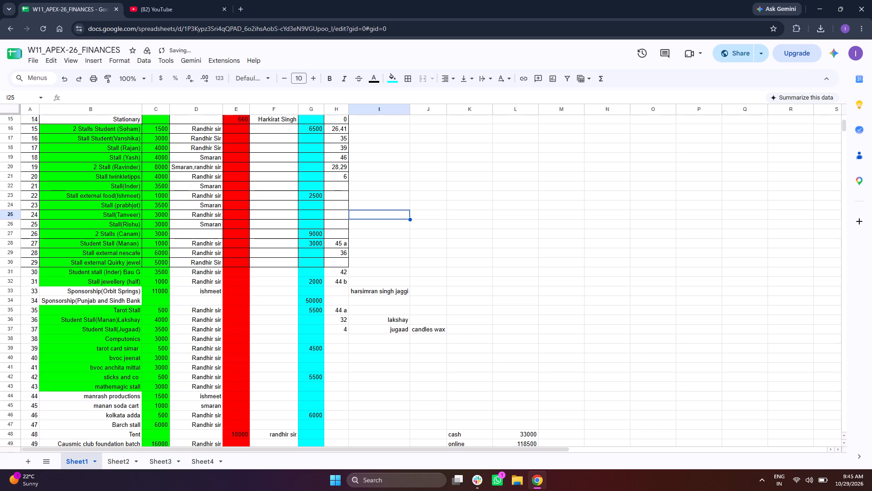
{"action": "left_click", "coordinate": [313, 197]}
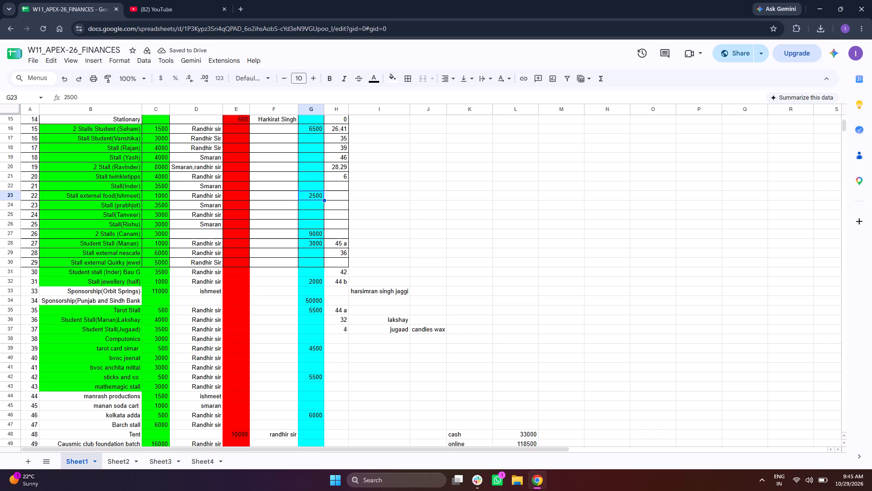
{"action": "key", "text": "BackSpace"}
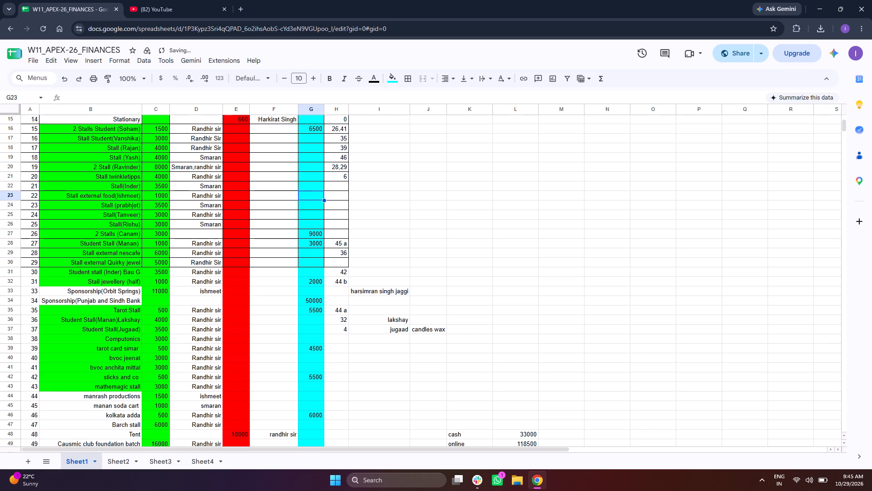
{"action": "type", "text": "2500"}
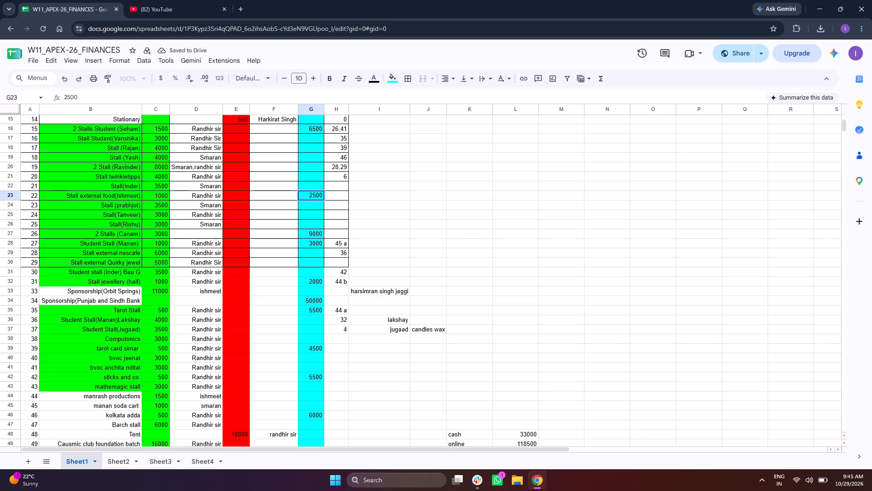
{"action": "left_click", "coordinate": [473, 235]}
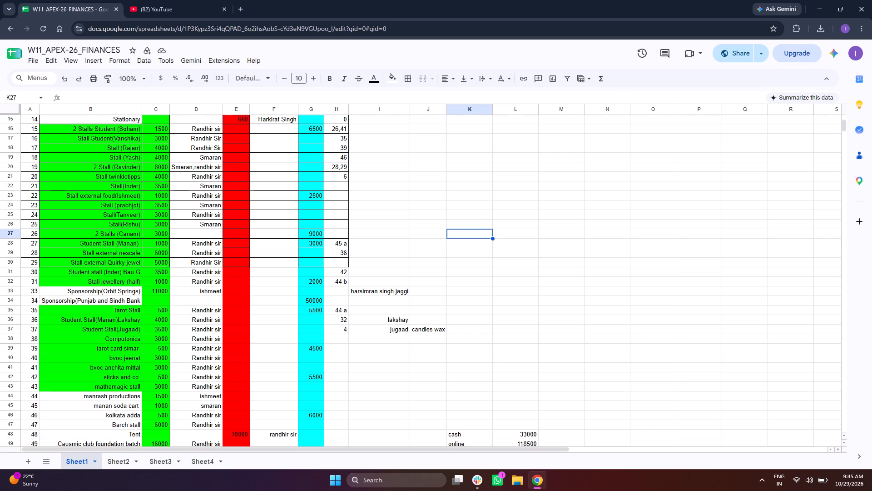
Review the incoming, outgoing and pending entries from the totals at the top of the sheet down to the last item in row 63.
{"action": "scroll", "coordinate": [160, 234], "scroll_direction": "up", "scroll_amount": 3}
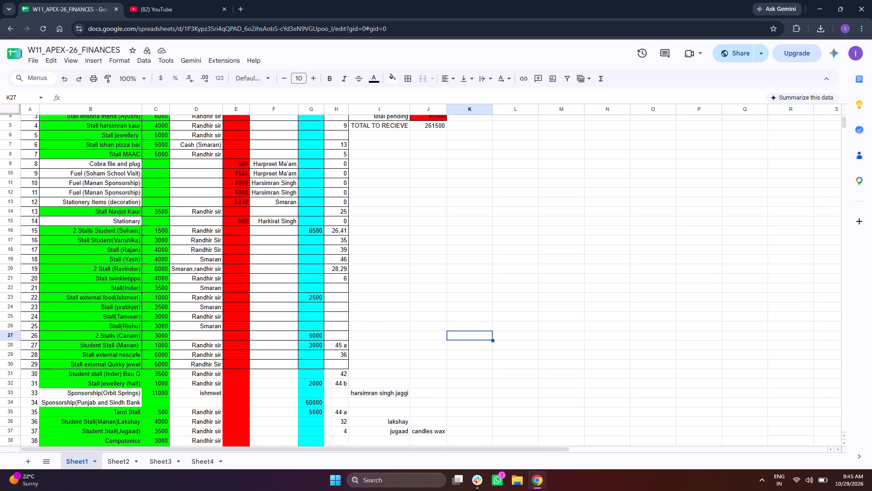
{"action": "scroll", "coordinate": [160, 234], "scroll_direction": "up", "scroll_amount": 5}
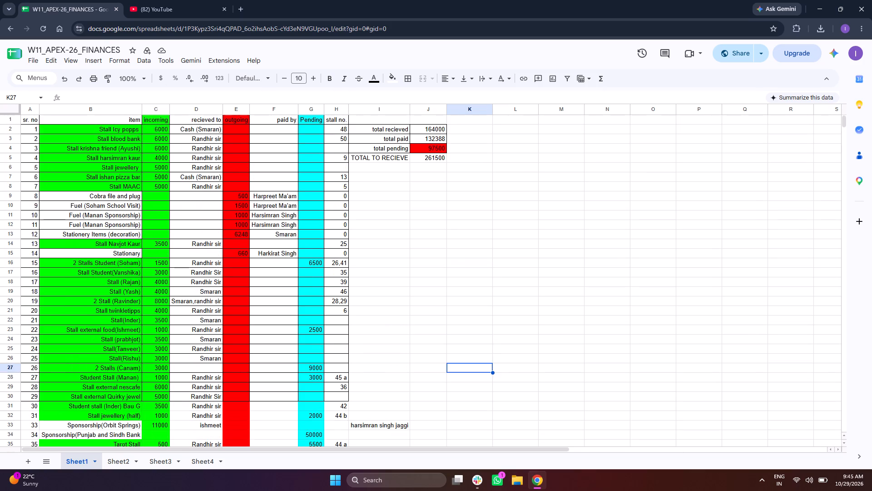
{"action": "scroll", "coordinate": [160, 234], "scroll_direction": "down", "scroll_amount": 1}
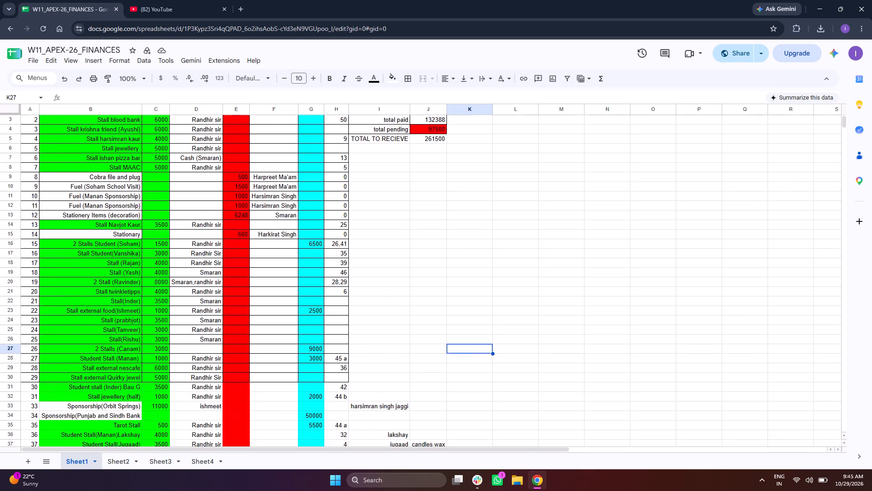
{"action": "scroll", "coordinate": [160, 234], "scroll_direction": "down", "scroll_amount": 2}
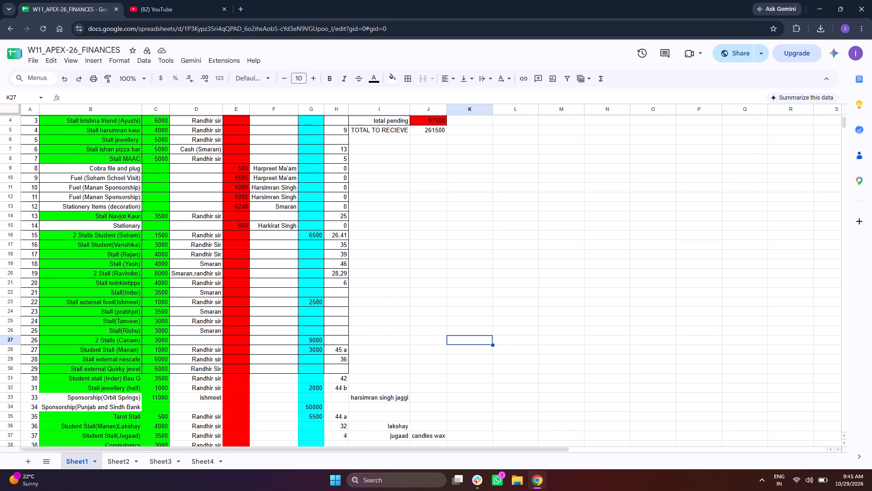
{"action": "scroll", "coordinate": [162, 260], "scroll_direction": "down", "scroll_amount": 1}
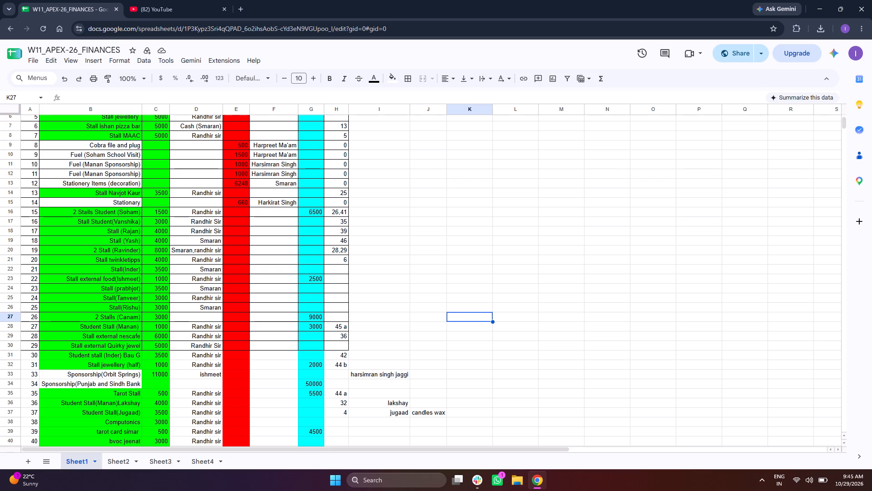
{"action": "scroll", "coordinate": [160, 278], "scroll_direction": "down", "scroll_amount": 1}
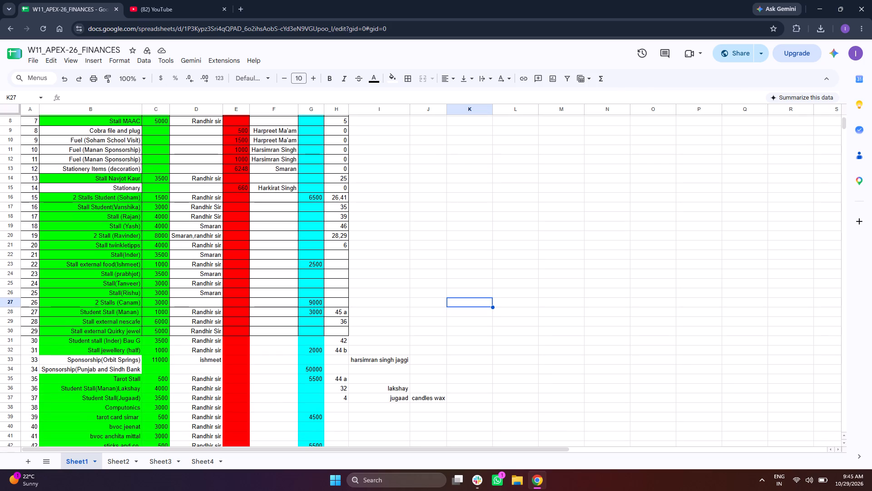
{"action": "scroll", "coordinate": [160, 305], "scroll_direction": "down", "scroll_amount": 1}
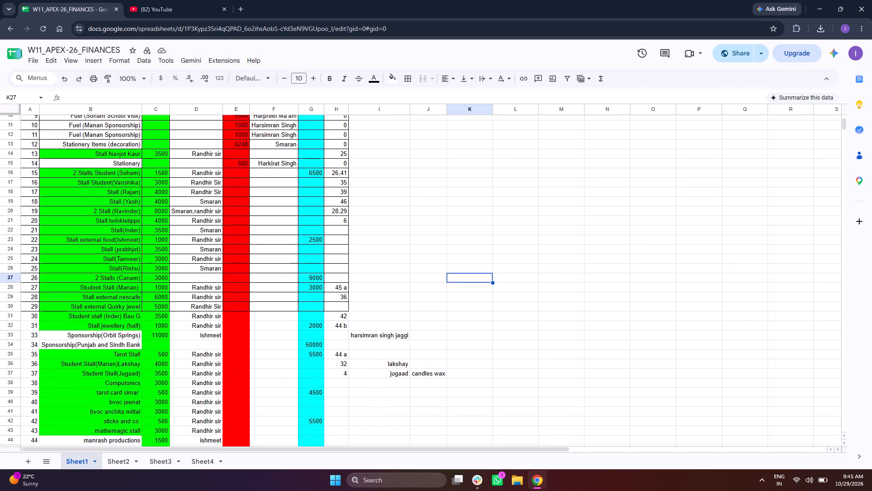
{"action": "scroll", "coordinate": [160, 305], "scroll_direction": "down", "scroll_amount": 1}
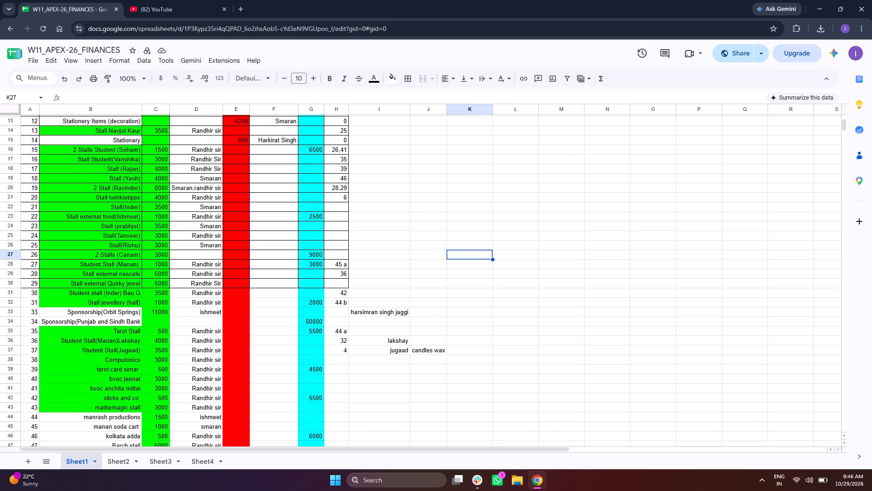
{"action": "scroll", "coordinate": [160, 305], "scroll_direction": "down", "scroll_amount": 2}
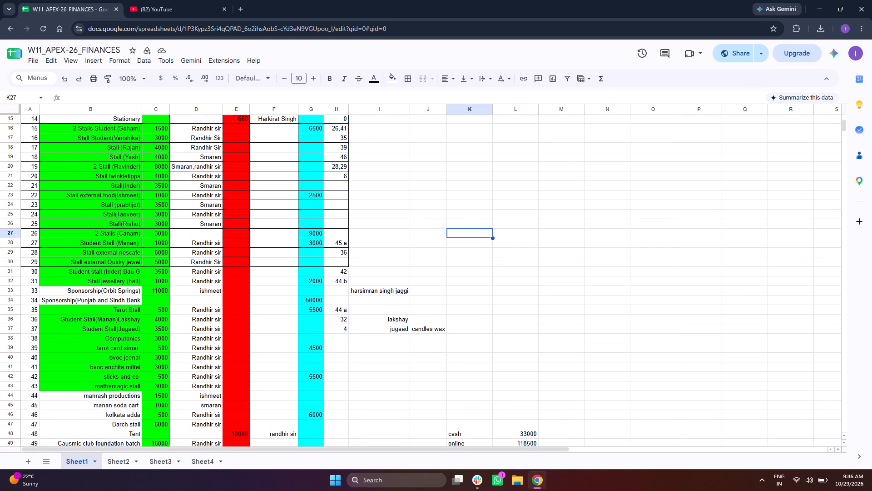
{"action": "scroll", "coordinate": [160, 305], "scroll_direction": "down", "scroll_amount": 1}
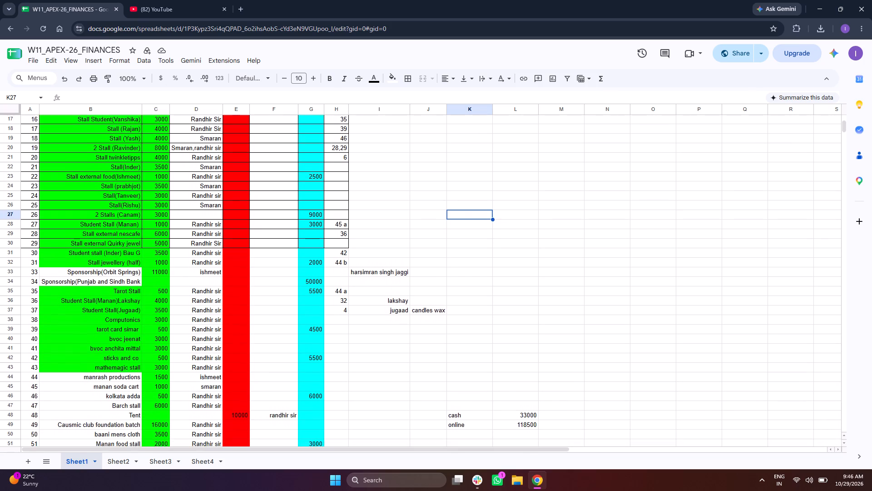
{"action": "scroll", "coordinate": [160, 305], "scroll_direction": "down", "scroll_amount": 2}
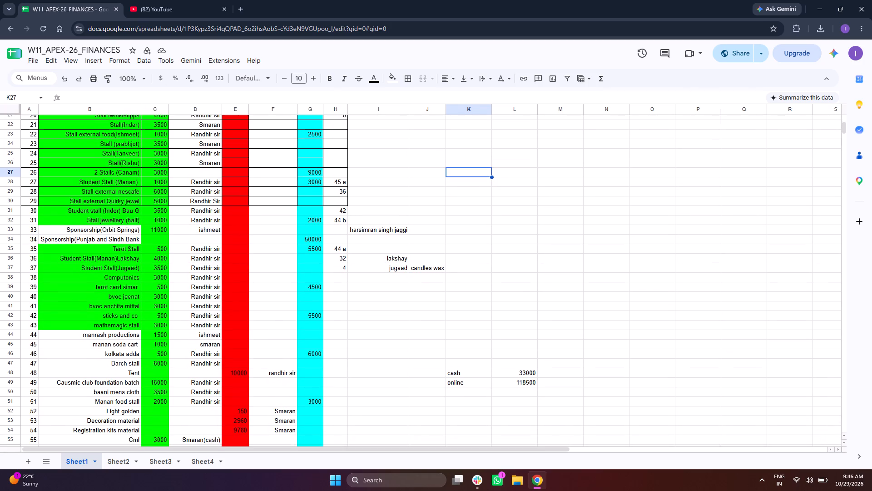
{"action": "scroll", "coordinate": [160, 305], "scroll_direction": "down", "scroll_amount": 2}
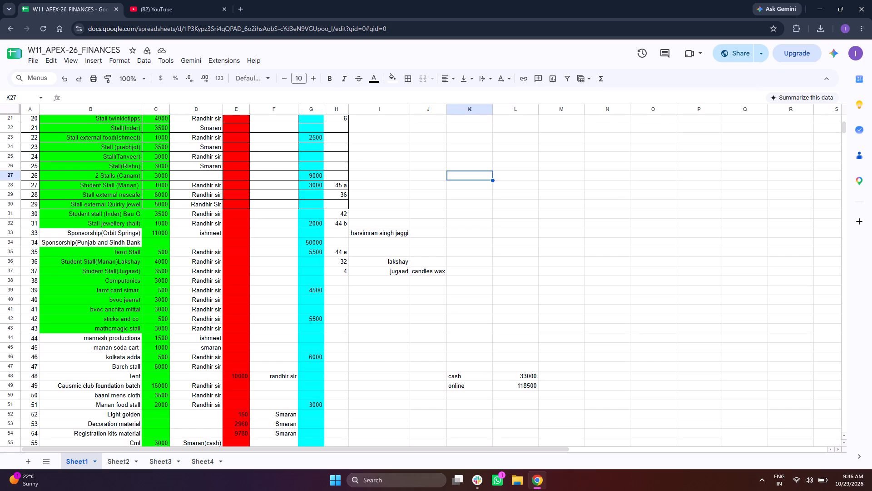
{"action": "scroll", "coordinate": [160, 305], "scroll_direction": "down", "scroll_amount": 1}
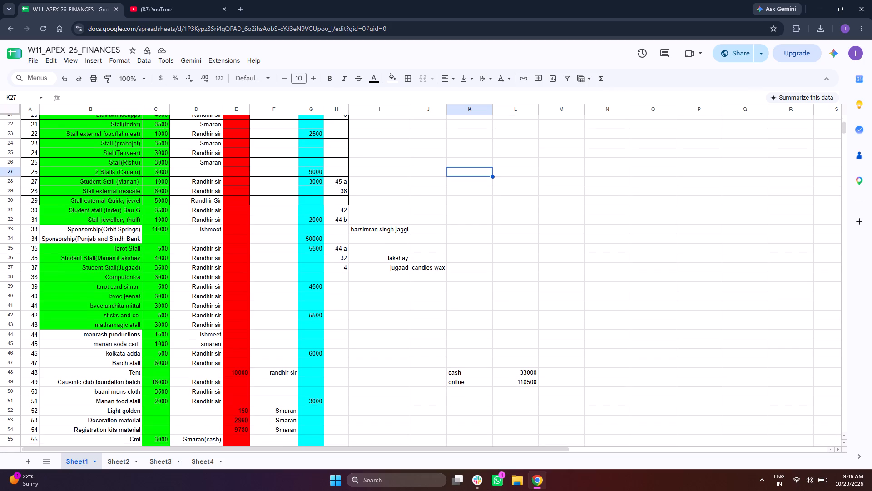
{"action": "scroll", "coordinate": [160, 305], "scroll_direction": "down", "scroll_amount": 2}
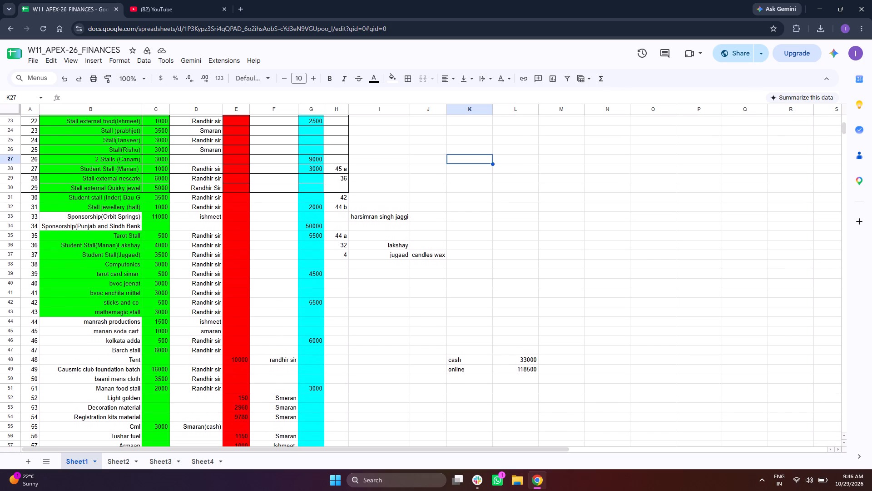
{"action": "scroll", "coordinate": [160, 305], "scroll_direction": "down", "scroll_amount": 2}
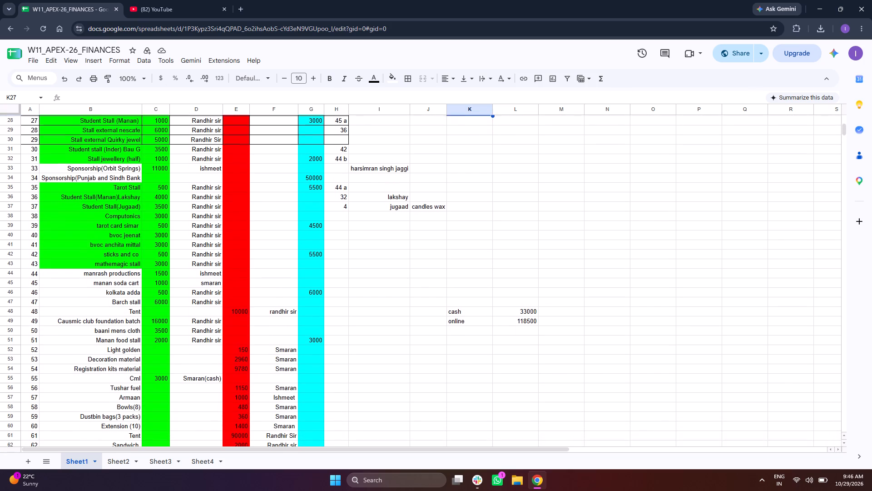
{"action": "scroll", "coordinate": [160, 305], "scroll_direction": "down", "scroll_amount": 1}
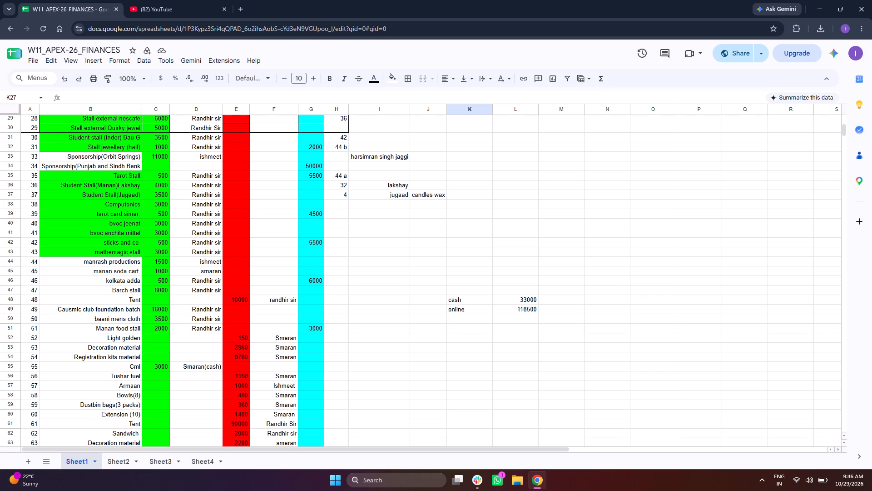
{"action": "scroll", "coordinate": [167, 260], "scroll_direction": "down", "scroll_amount": 2}
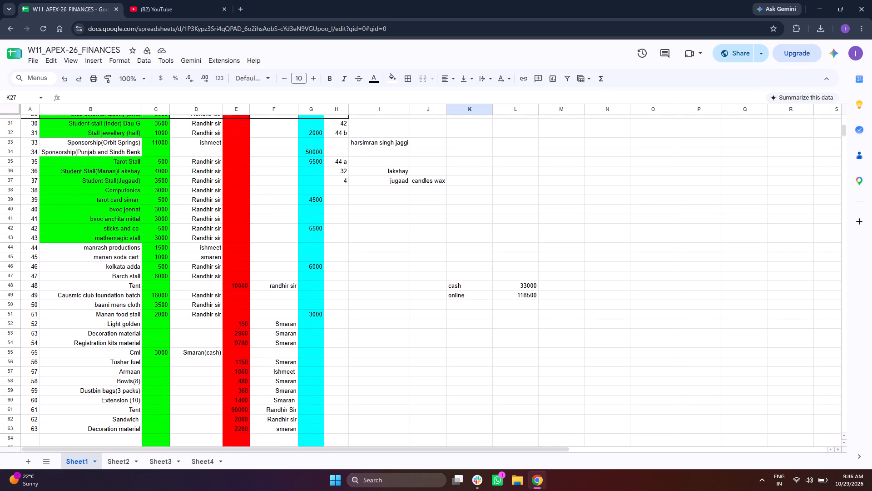
{"action": "scroll", "coordinate": [167, 260], "scroll_direction": "down", "scroll_amount": 3}
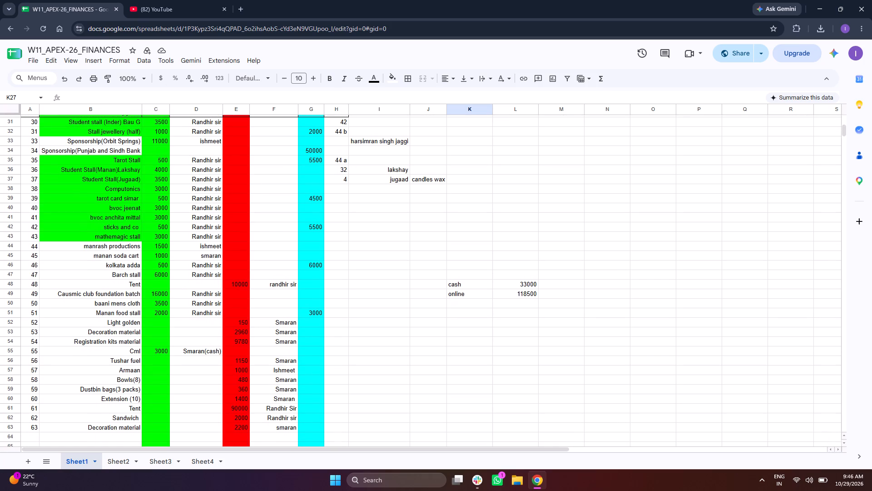
{"action": "scroll", "coordinate": [167, 260], "scroll_direction": "down", "scroll_amount": 2}
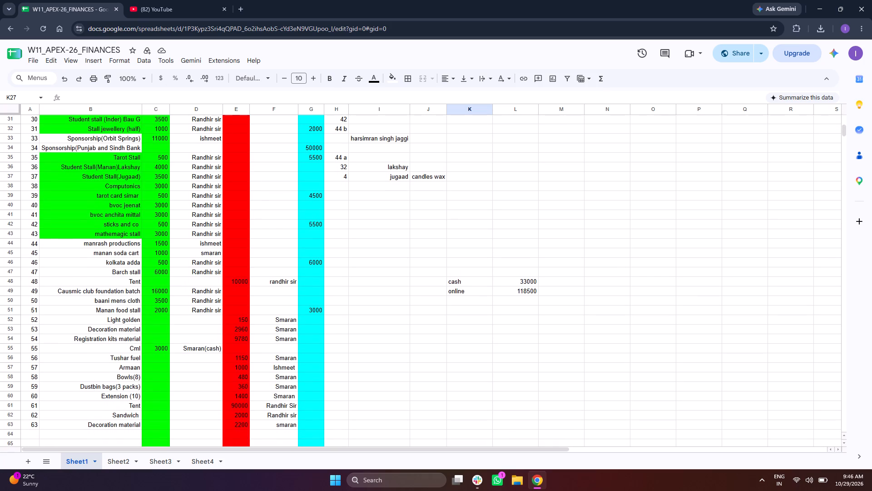
{"action": "scroll", "coordinate": [167, 260], "scroll_direction": "down", "scroll_amount": 2}
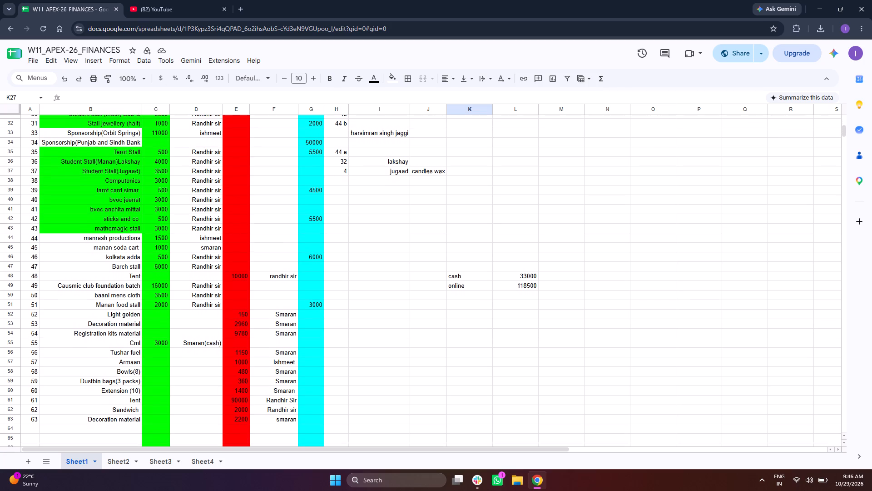
{"action": "scroll", "coordinate": [167, 260], "scroll_direction": "down", "scroll_amount": 2}
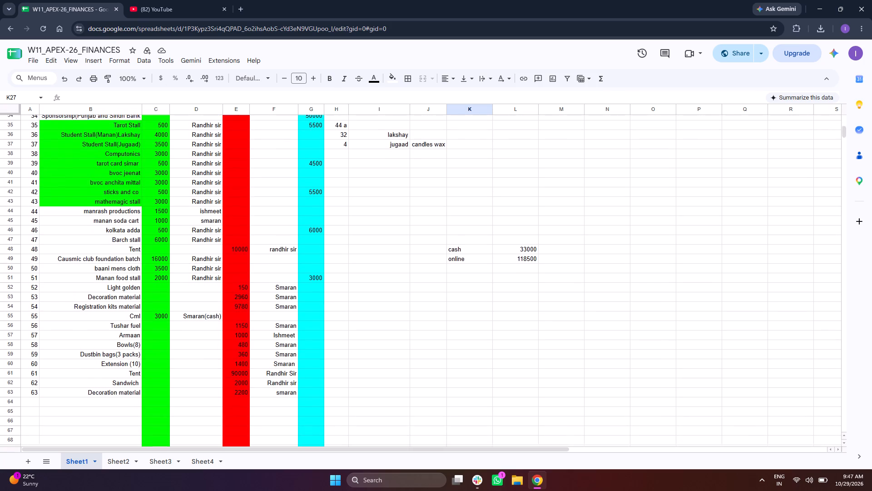
{"action": "scroll", "coordinate": [167, 260], "scroll_direction": "down", "scroll_amount": 1}
Recheck the stall, sponsorship and expense entries from row 63 back up to the received, paid and pending totals.
{"action": "scroll", "coordinate": [167, 260], "scroll_direction": "up", "scroll_amount": 1}
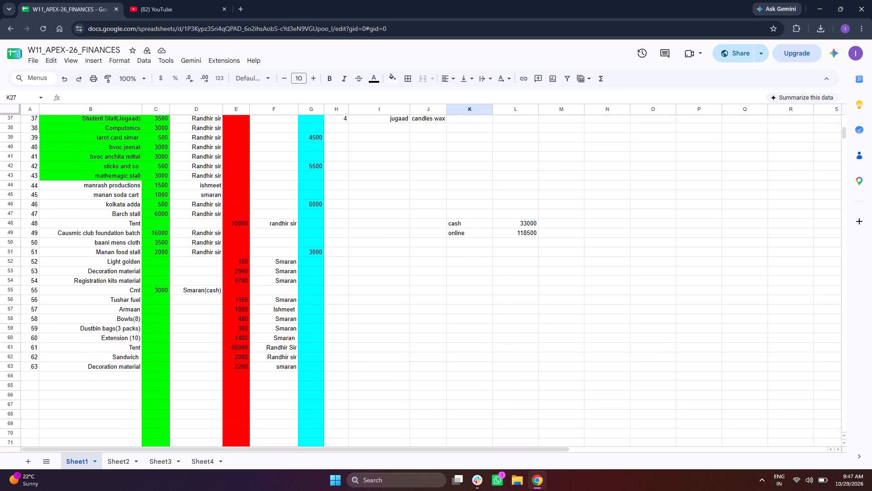
{"action": "scroll", "coordinate": [167, 260], "scroll_direction": "up", "scroll_amount": 2}
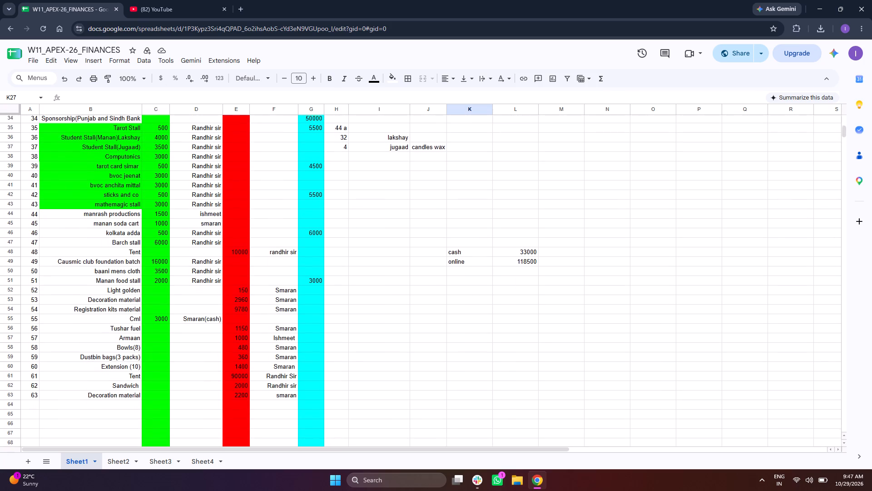
{"action": "scroll", "coordinate": [167, 260], "scroll_direction": "up", "scroll_amount": 2}
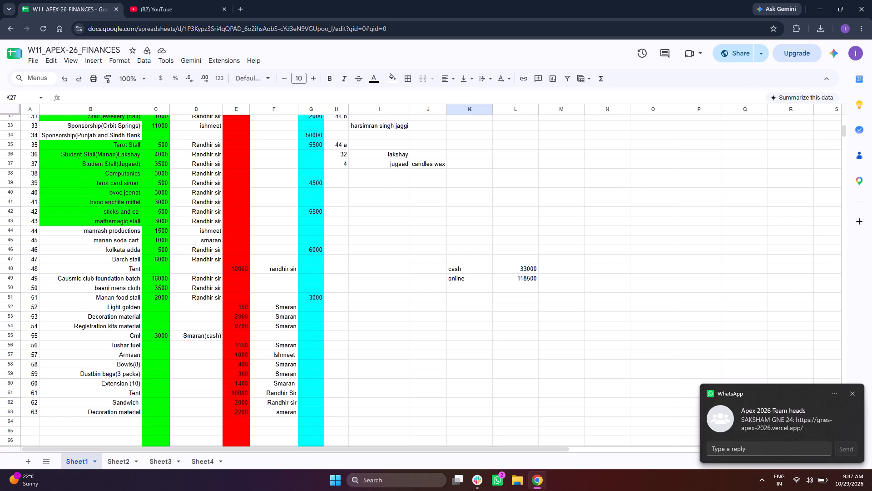
{"action": "scroll", "coordinate": [167, 260], "scroll_direction": "up", "scroll_amount": 1}
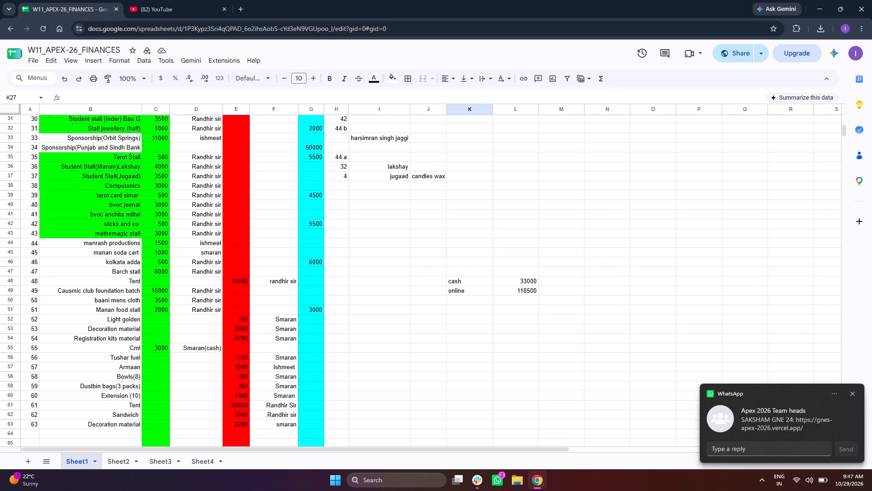
{"action": "scroll", "coordinate": [167, 260], "scroll_direction": "up", "scroll_amount": 1}
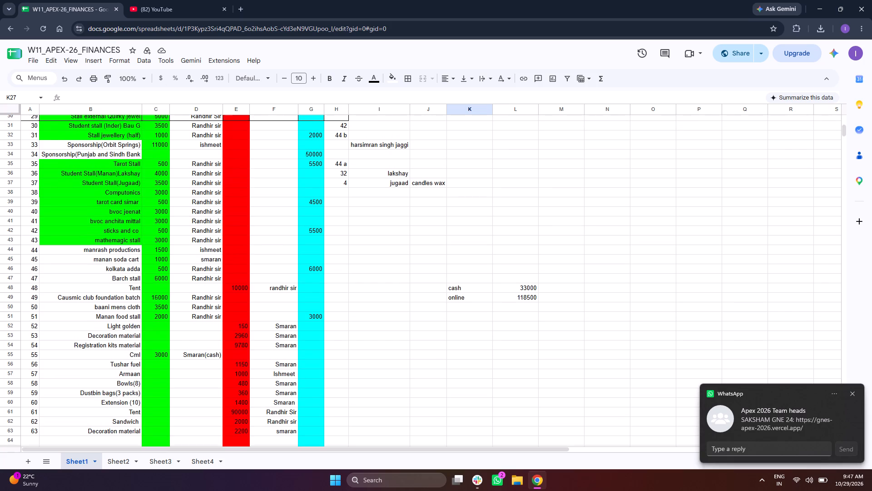
{"action": "scroll", "coordinate": [167, 260], "scroll_direction": "up", "scroll_amount": 3}
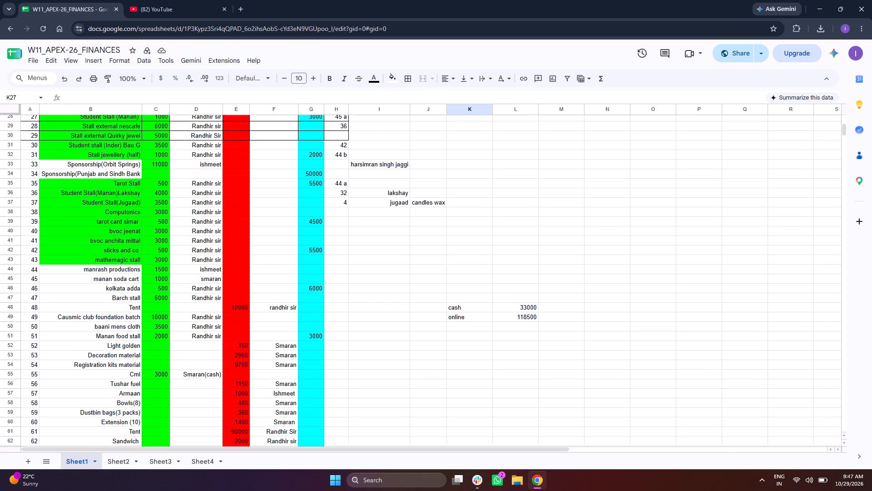
{"action": "scroll", "coordinate": [167, 260], "scroll_direction": "up", "scroll_amount": 2}
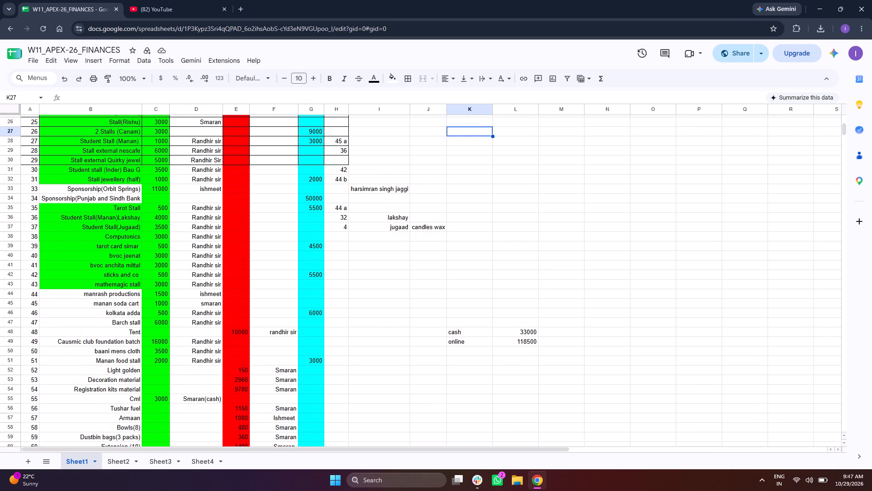
{"action": "scroll", "coordinate": [167, 275], "scroll_direction": "up", "scroll_amount": 1}
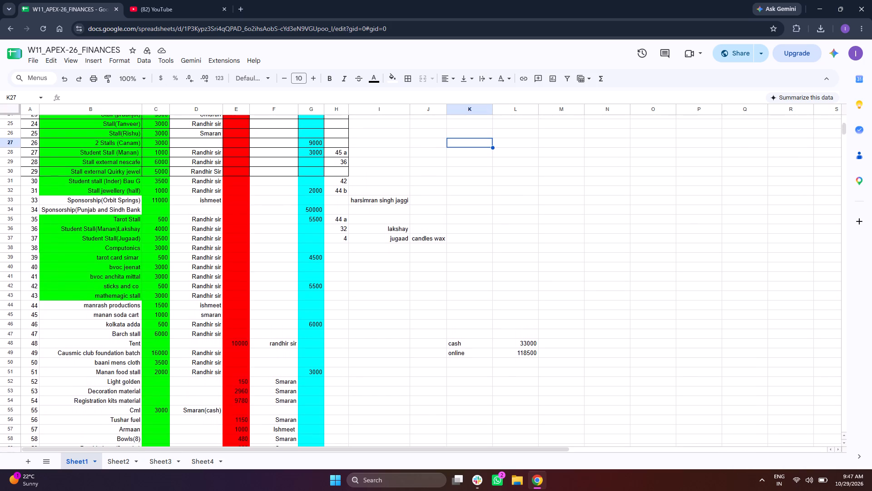
{"action": "scroll", "coordinate": [167, 275], "scroll_direction": "up", "scroll_amount": 2}
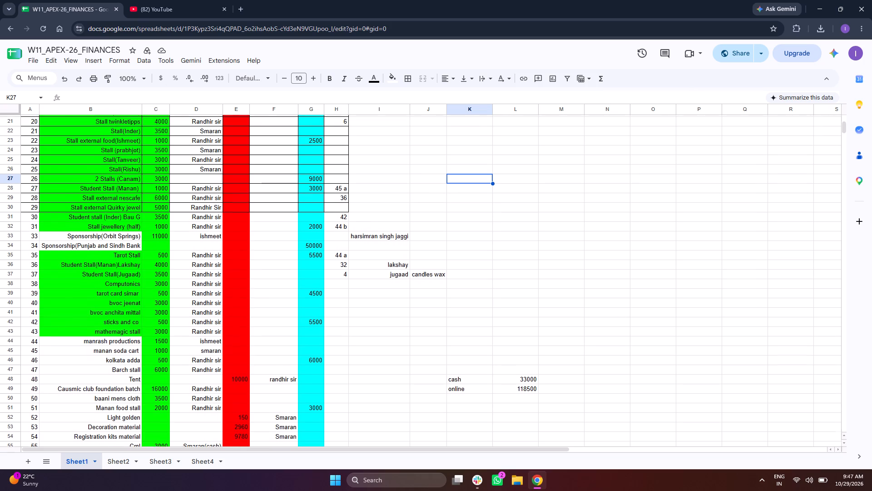
{"action": "scroll", "coordinate": [167, 275], "scroll_direction": "up", "scroll_amount": 3}
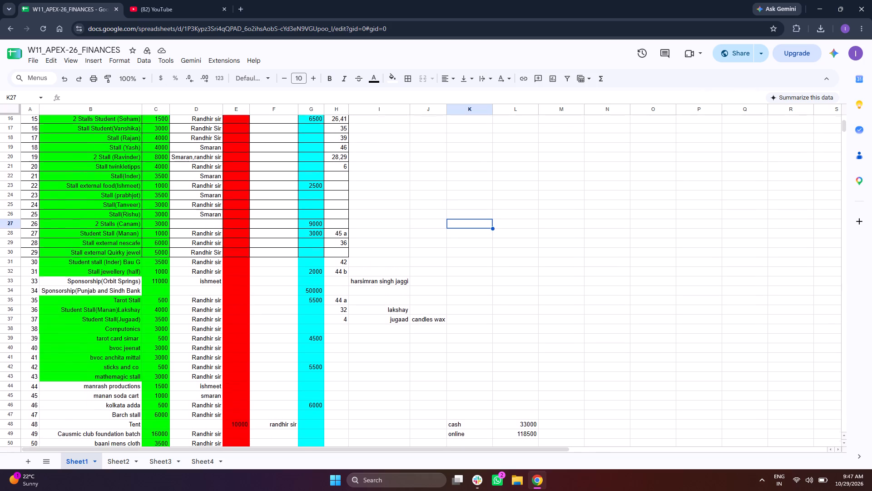
{"action": "scroll", "coordinate": [167, 275], "scroll_direction": "up", "scroll_amount": 2}
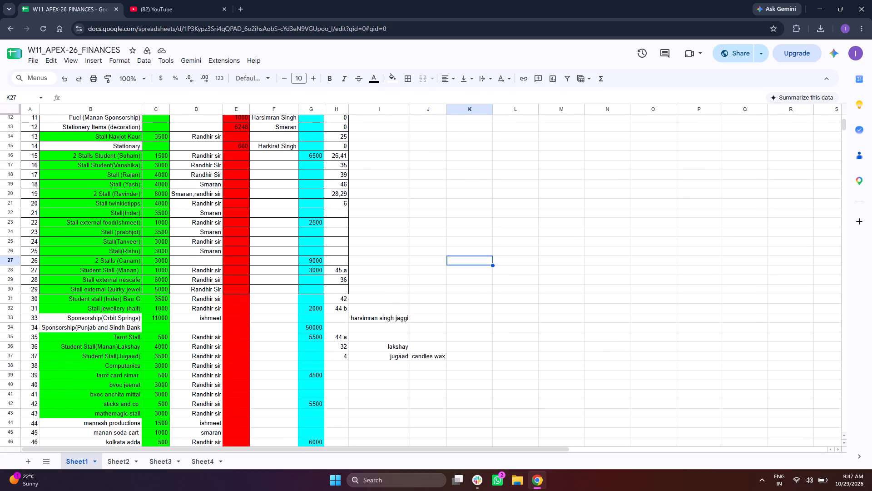
{"action": "scroll", "coordinate": [167, 275], "scroll_direction": "up", "scroll_amount": 2}
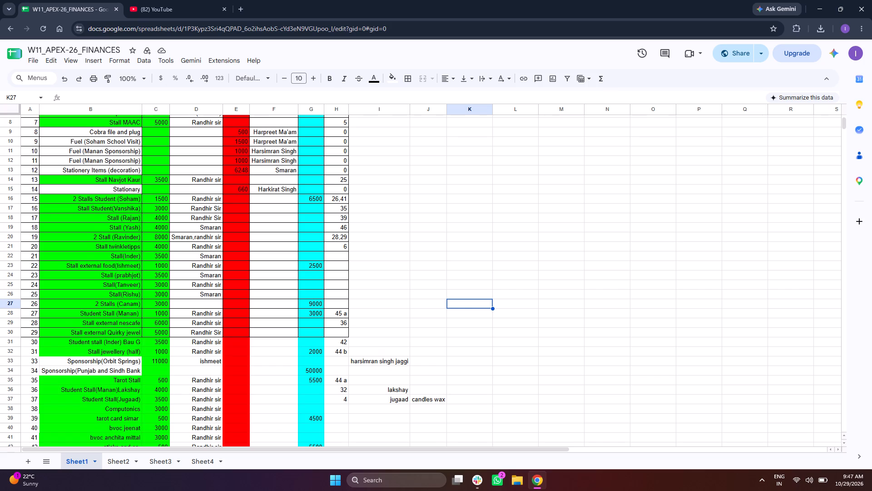
{"action": "scroll", "coordinate": [167, 275], "scroll_direction": "down", "scroll_amount": 3}
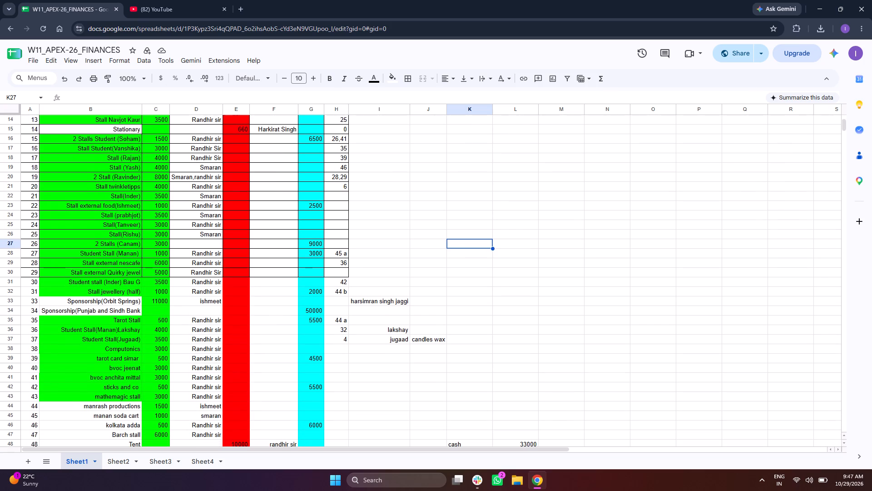
{"action": "scroll", "coordinate": [167, 275], "scroll_direction": "down", "scroll_amount": 1}
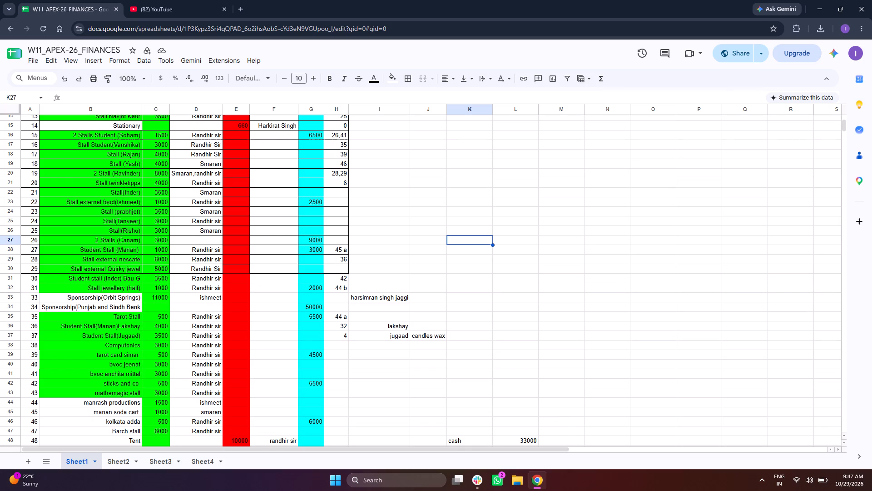
{"action": "scroll", "coordinate": [167, 275], "scroll_direction": "up", "scroll_amount": 4}
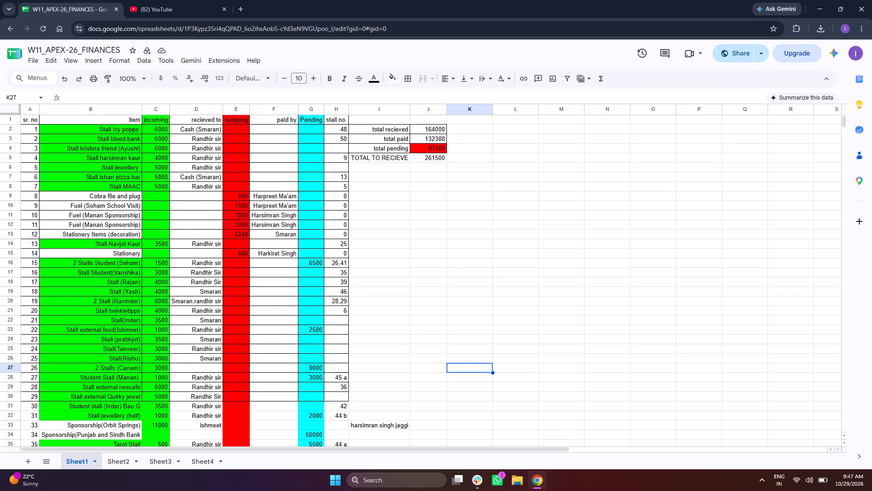
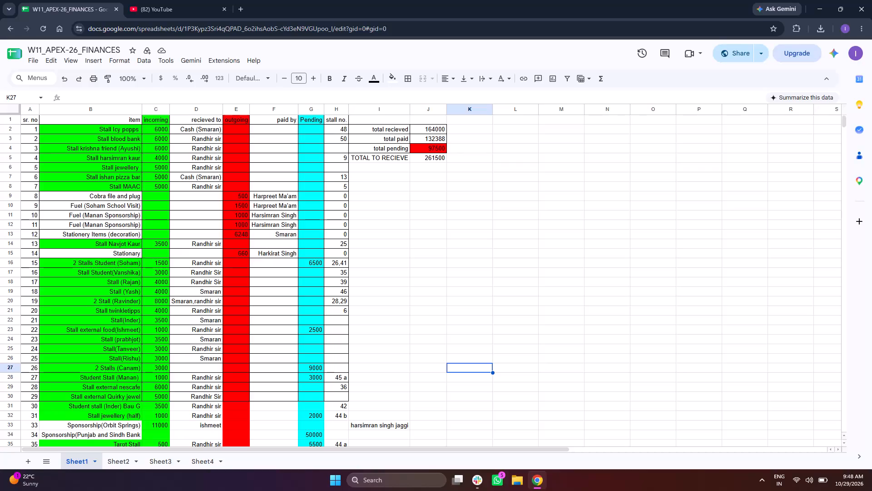
Examine the stall, sponsorship and expense entries down to row 63, including who received or paid each and the pending amounts.
{"action": "scroll", "coordinate": [325, 311], "scroll_direction": "down", "scroll_amount": 3}
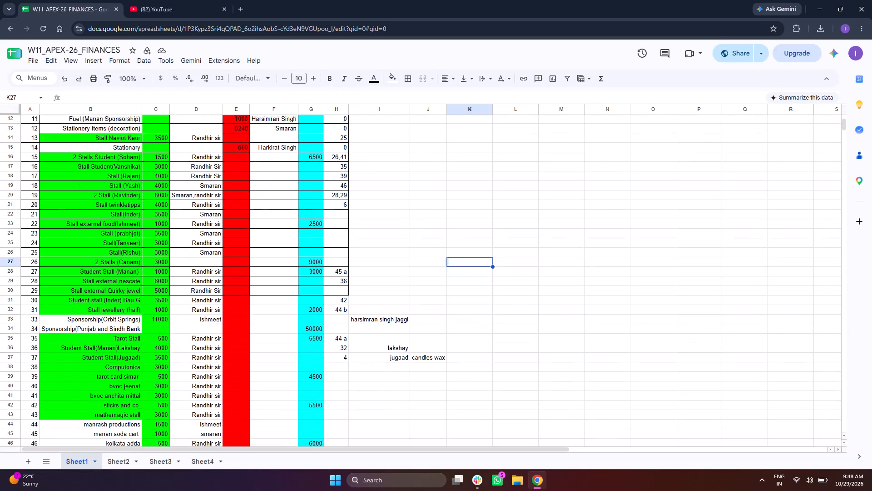
{"action": "scroll", "coordinate": [325, 311], "scroll_direction": "down", "scroll_amount": 4}
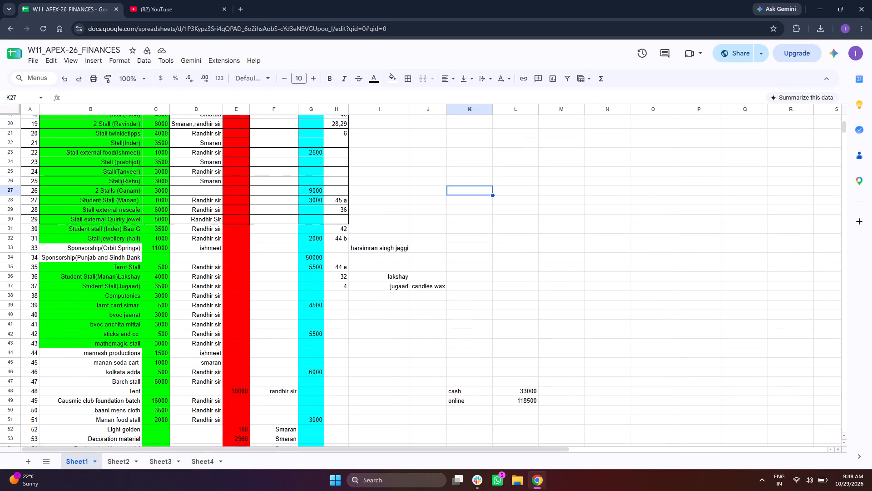
{"action": "scroll", "coordinate": [325, 311], "scroll_direction": "down", "scroll_amount": 3}
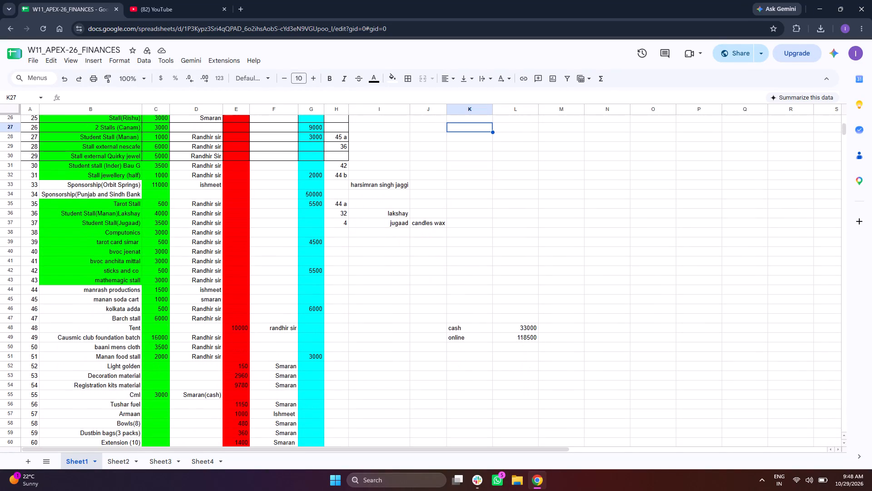
{"action": "scroll", "coordinate": [325, 311], "scroll_direction": "down", "scroll_amount": 2}
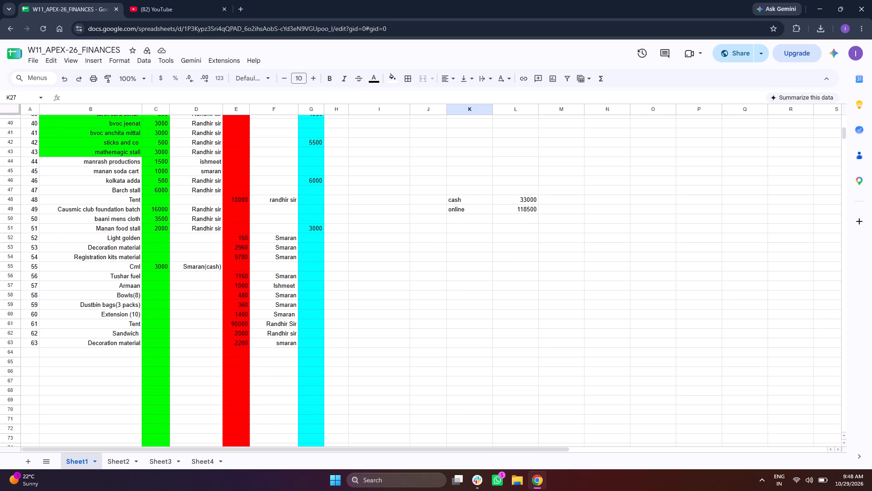
{"action": "scroll", "coordinate": [45, 305], "scroll_direction": "up", "scroll_amount": 1}
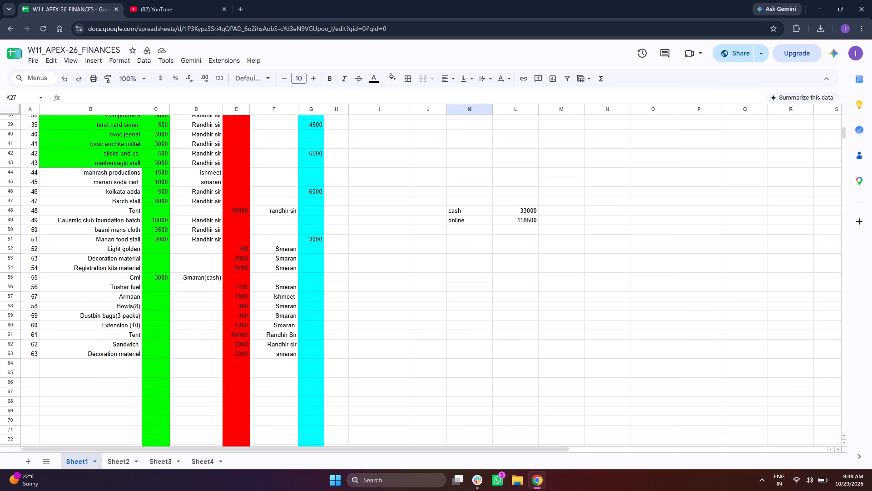
{"action": "scroll", "coordinate": [45, 305], "scroll_direction": "up", "scroll_amount": 3}
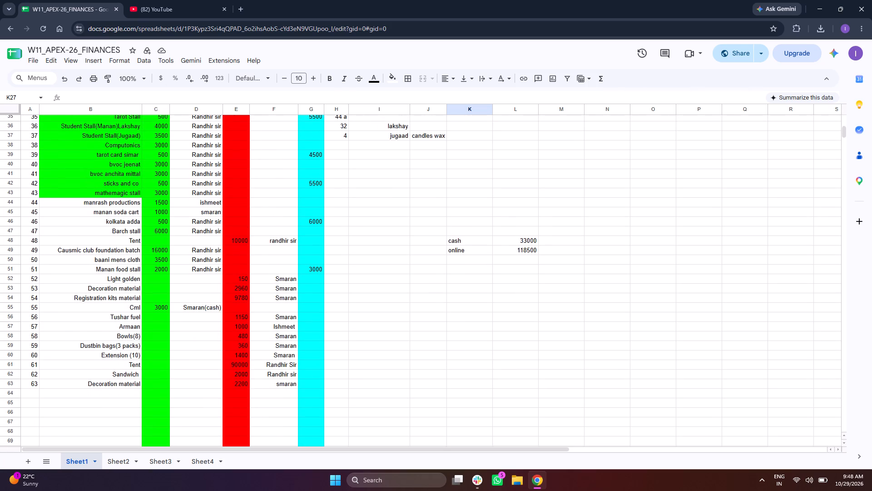
{"action": "scroll", "coordinate": [45, 305], "scroll_direction": "up", "scroll_amount": 2}
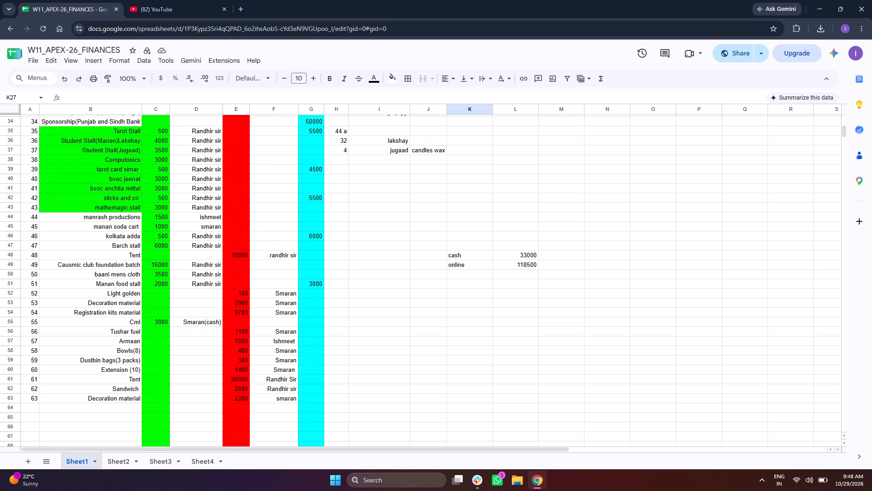
{"action": "scroll", "coordinate": [45, 305], "scroll_direction": "up", "scroll_amount": 2}
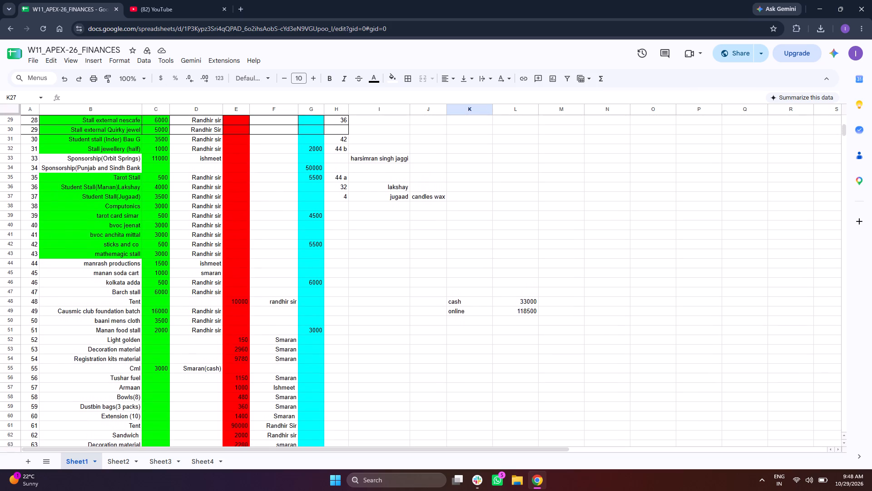
{"action": "scroll", "coordinate": [45, 305], "scroll_direction": "up", "scroll_amount": 4}
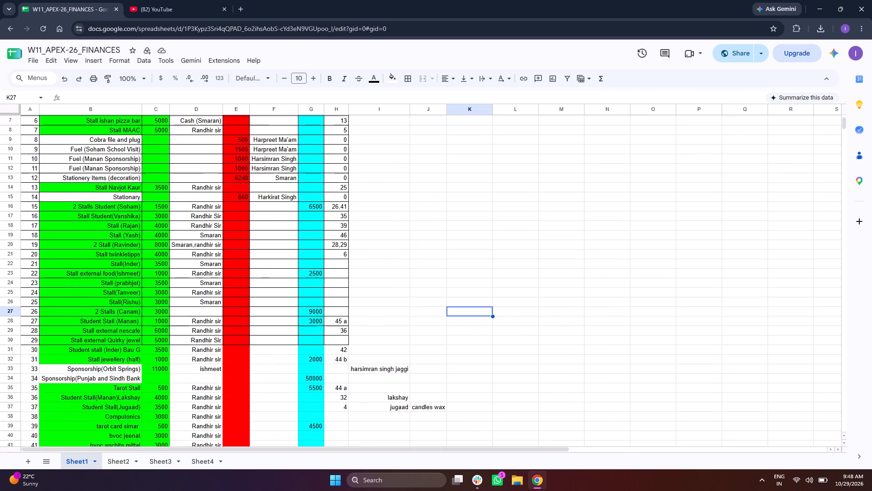
{"action": "scroll", "coordinate": [45, 305], "scroll_direction": "up", "scroll_amount": 2}
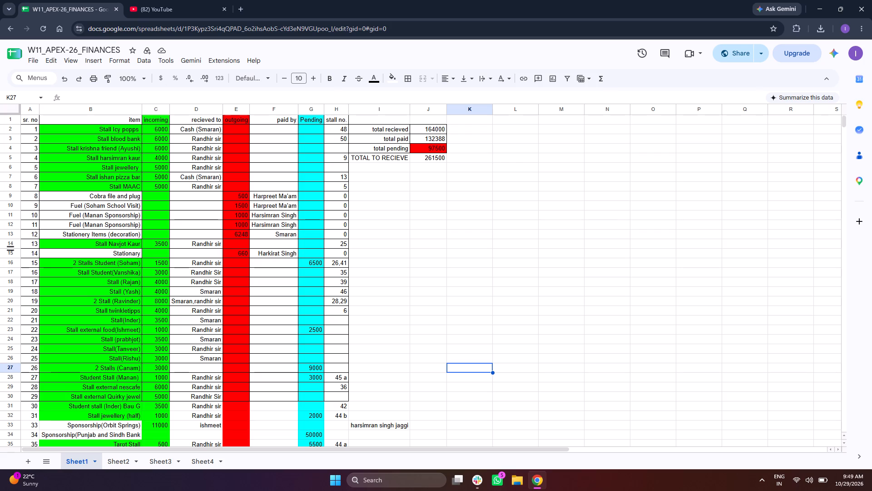
{"action": "scroll", "coordinate": [188, 227], "scroll_direction": "right", "scroll_amount": 1}
Open the GNE'S APEX 2026 registration site in a new browser tab, using the address starting with apex.man.
{"action": "left_click", "coordinate": [240, 3]}
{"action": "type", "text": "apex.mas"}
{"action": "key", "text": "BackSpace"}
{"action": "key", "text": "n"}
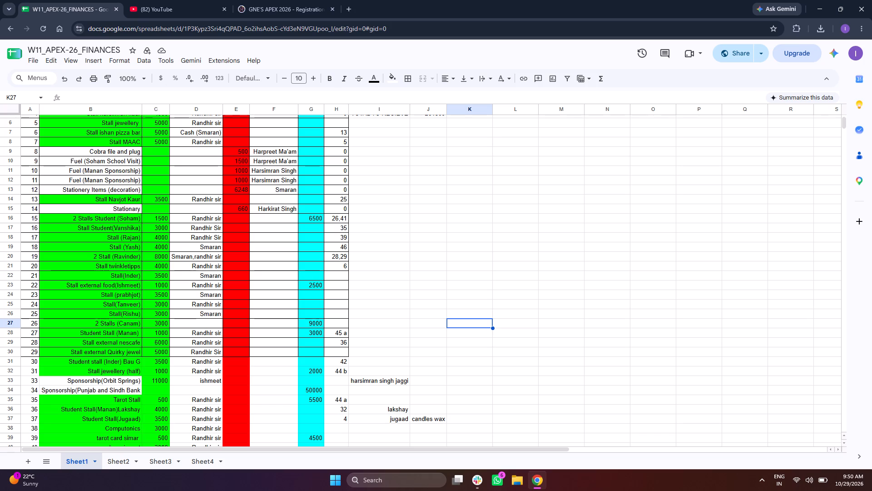
Set the pending amount of 2 Stalls (Canam) in G27 to 6000.
{"action": "left_click", "coordinate": [311, 325]}
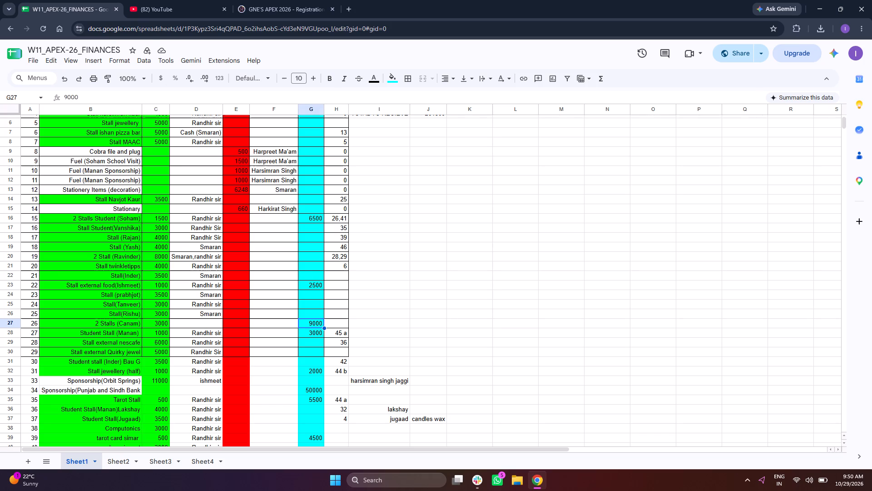
{"action": "key", "text": "BackSpace"}
{"action": "type", "text": "6000"}
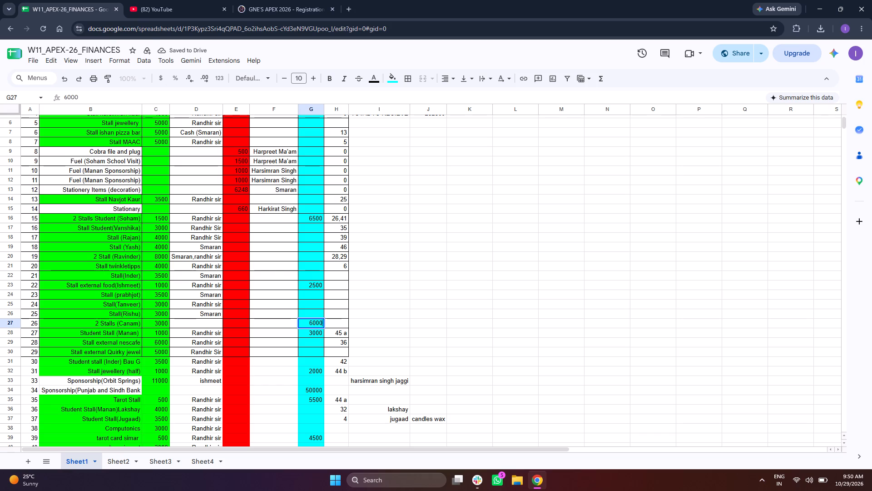
{"action": "left_click", "coordinate": [474, 348]}
Select Randhir sir's incoming amounts in C3:C6, C8, C14 and C16:C18 together to sum them.
{"action": "scroll", "coordinate": [312, 261], "scroll_direction": "down", "scroll_amount": 2}
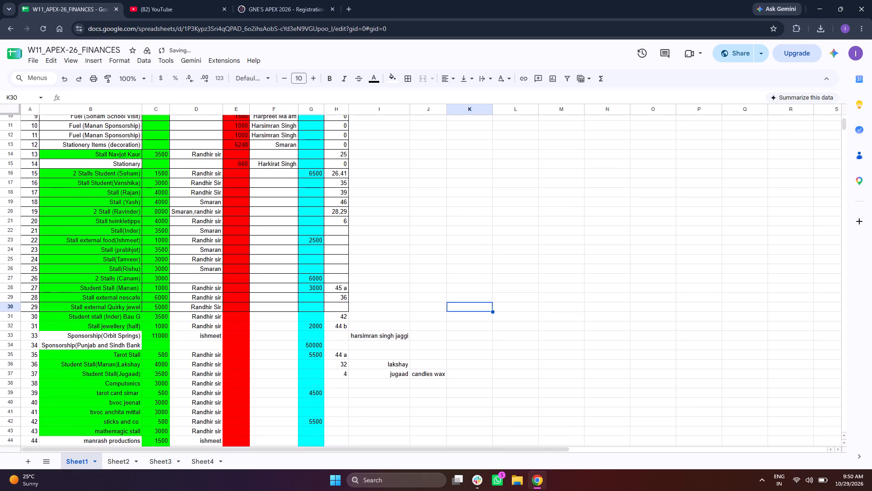
{"action": "scroll", "coordinate": [203, 280], "scroll_direction": "down", "scroll_amount": 1}
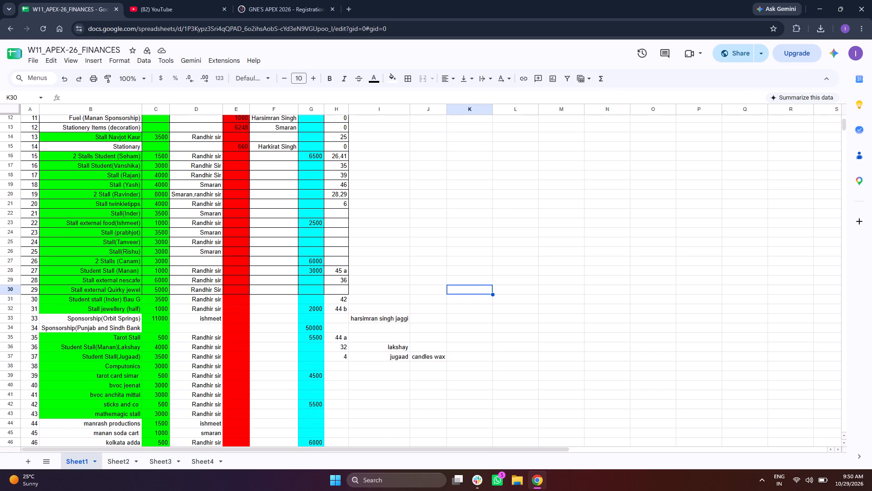
{"action": "scroll", "coordinate": [203, 280], "scroll_direction": "up", "scroll_amount": 5}
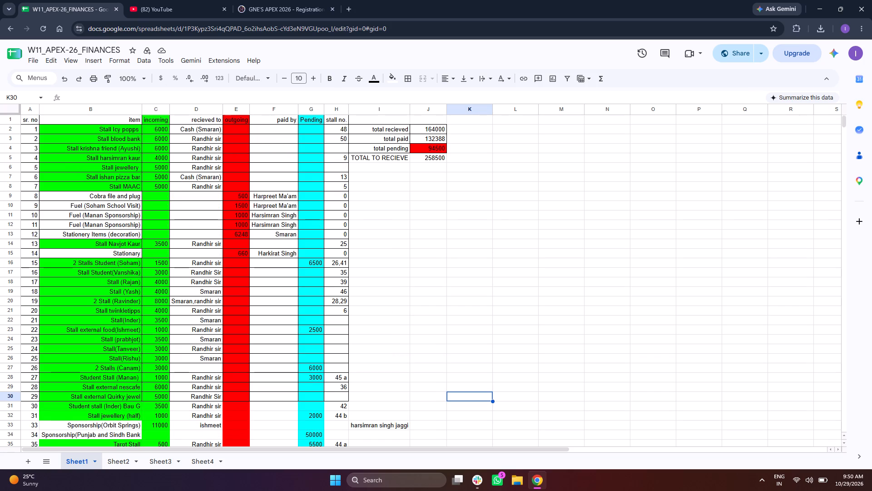
{"action": "left_click", "coordinate": [158, 141]}
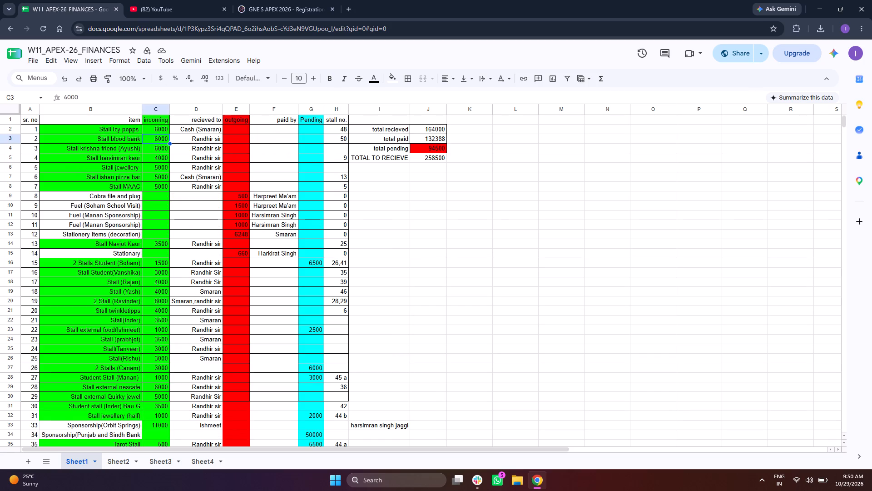
{"action": "left_click", "coordinate": [161, 149], "text": "ctrl"}
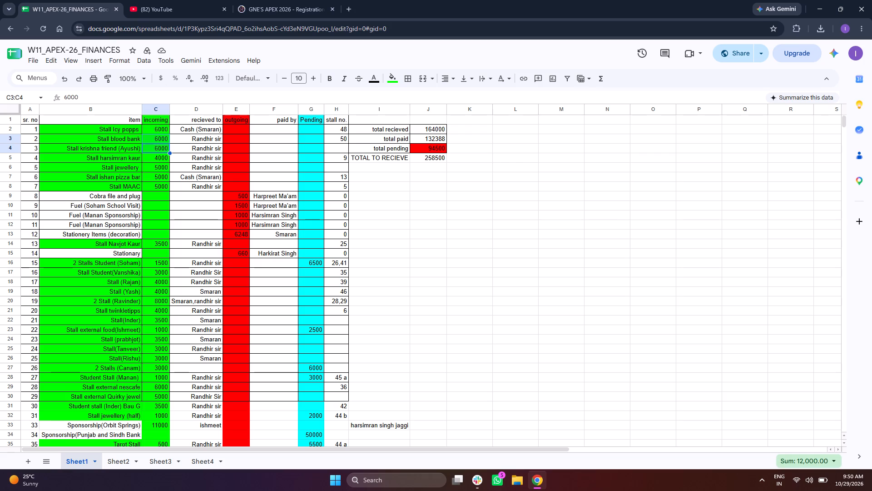
{"action": "left_click", "coordinate": [163, 161], "text": "ctrl"}
{"action": "left_click", "coordinate": [163, 166], "text": "ctrl"}
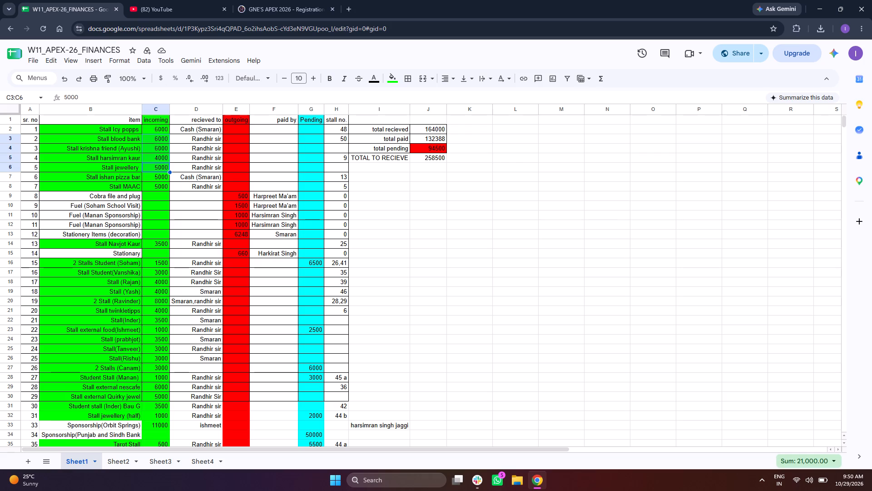
{"action": "left_click", "coordinate": [167, 186], "text": "ctrl"}
{"action": "scroll", "coordinate": [171, 220], "scroll_direction": "down", "scroll_amount": 1, "text": "ctrl"}
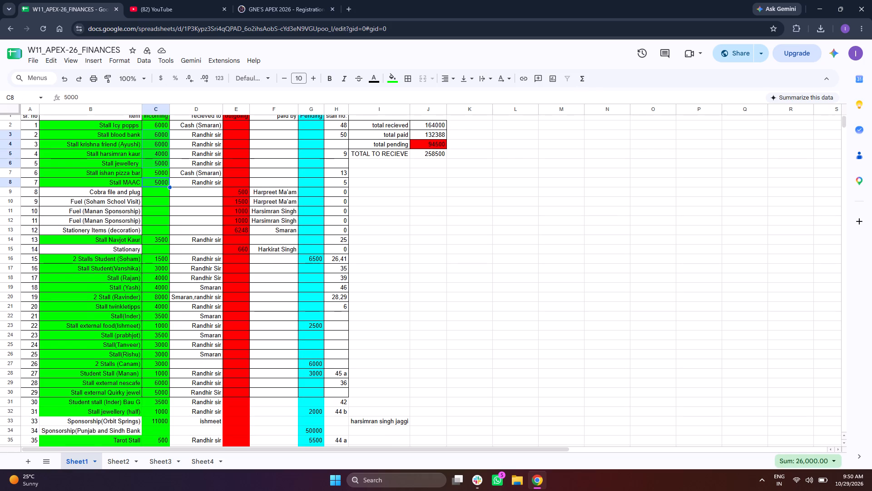
{"action": "scroll", "coordinate": [171, 220], "scroll_direction": "down", "scroll_amount": 1, "text": "ctrl"}
{"action": "left_click", "coordinate": [156, 234], "text": "ctrl"}
{"action": "scroll", "coordinate": [156, 234], "scroll_direction": "down", "scroll_amount": 1, "text": "ctrl"}
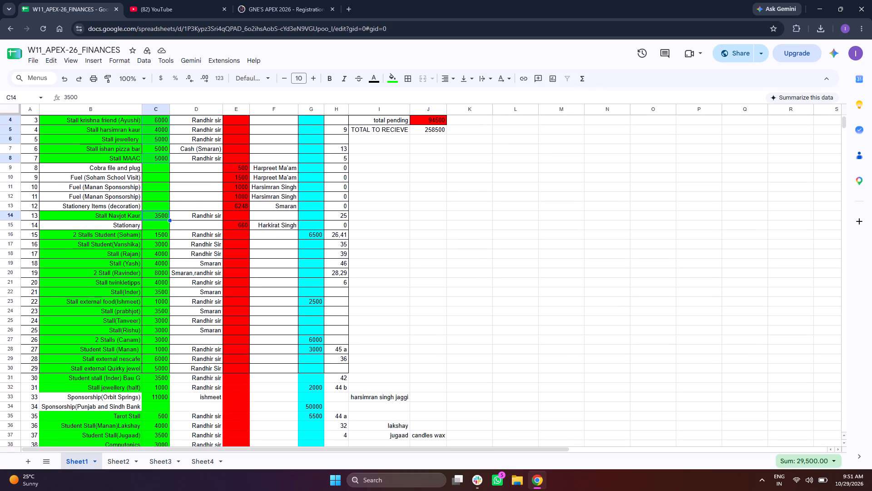
{"action": "left_click", "coordinate": [156, 239], "text": "ctrl"}
{"action": "left_click", "coordinate": [158, 242], "text": "ctrl"}
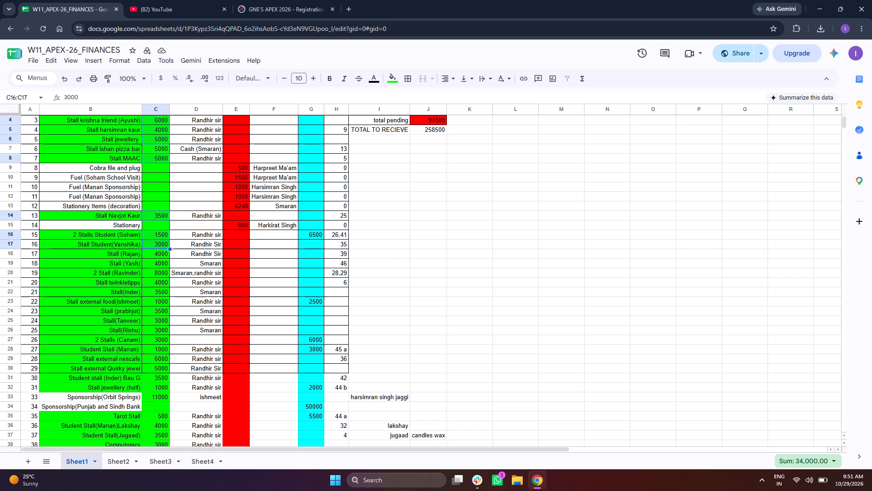
{"action": "left_click", "coordinate": [158, 254], "text": "ctrl"}
Add the incoming amounts in C20, C23, C25 and C28:C32 to the summed selection for Randhir sir.
{"action": "scroll", "coordinate": [158, 254], "scroll_direction": "down", "scroll_amount": 1, "text": "ctrl"}
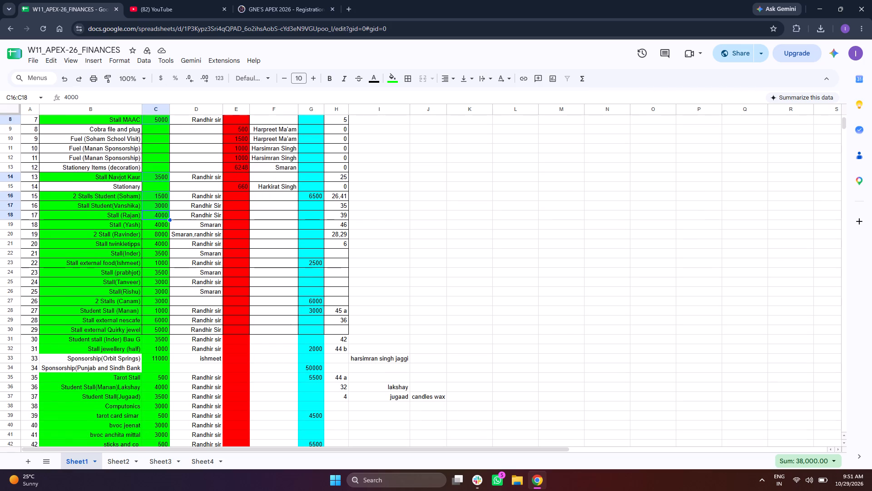
{"action": "left_click", "coordinate": [162, 231], "text": "ctrl"}
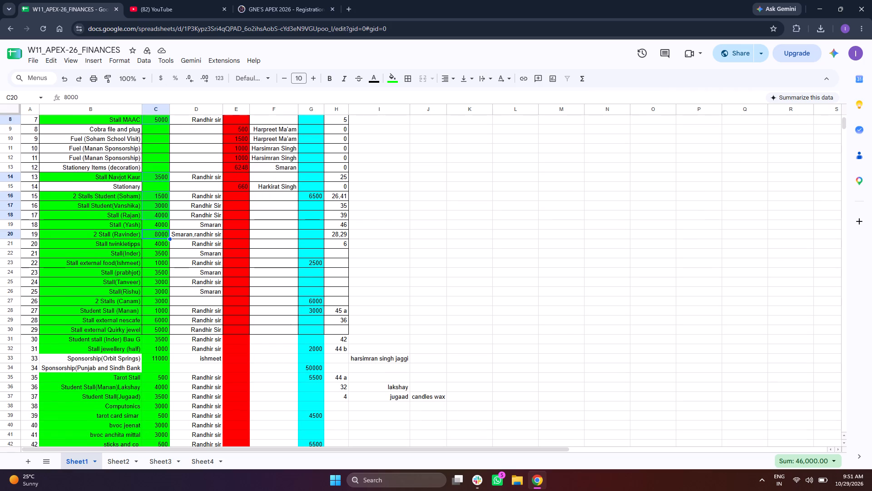
{"action": "left_click", "coordinate": [160, 263], "text": "ctrl"}
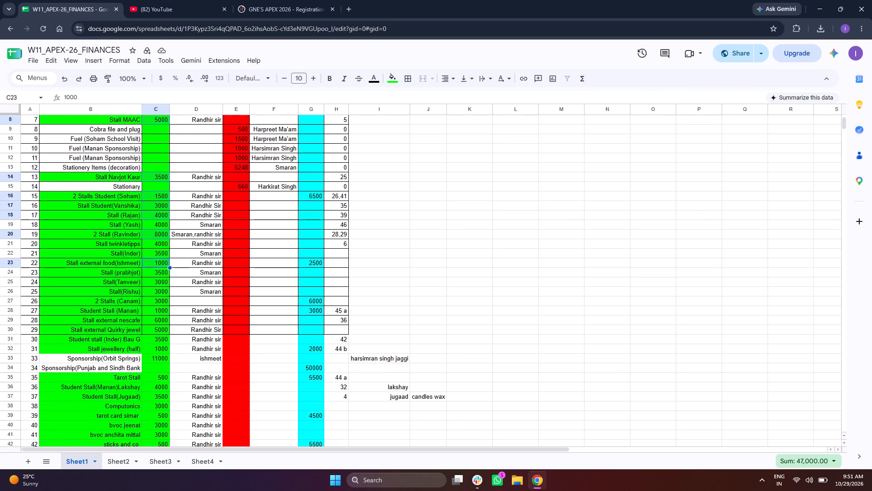
{"action": "left_click", "coordinate": [162, 283], "text": "ctrl"}
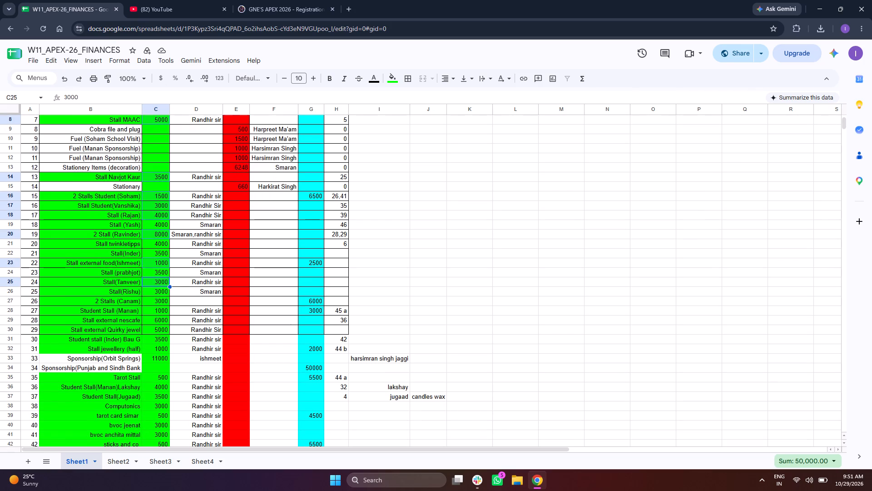
{"action": "left_click", "coordinate": [166, 311], "text": "ctrl"}
{"action": "left_click", "coordinate": [165, 320], "text": "ctrl"}
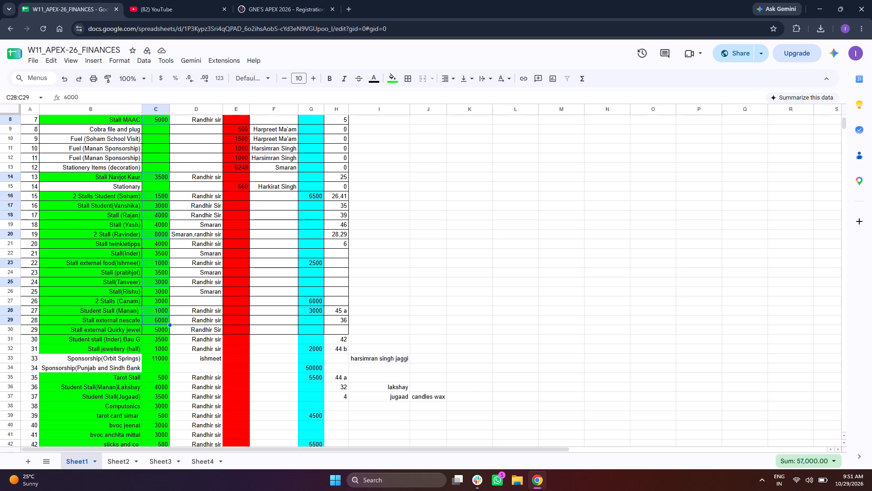
{"action": "left_click", "coordinate": [165, 329], "text": "ctrl"}
{"action": "left_click", "coordinate": [164, 338], "text": "ctrl"}
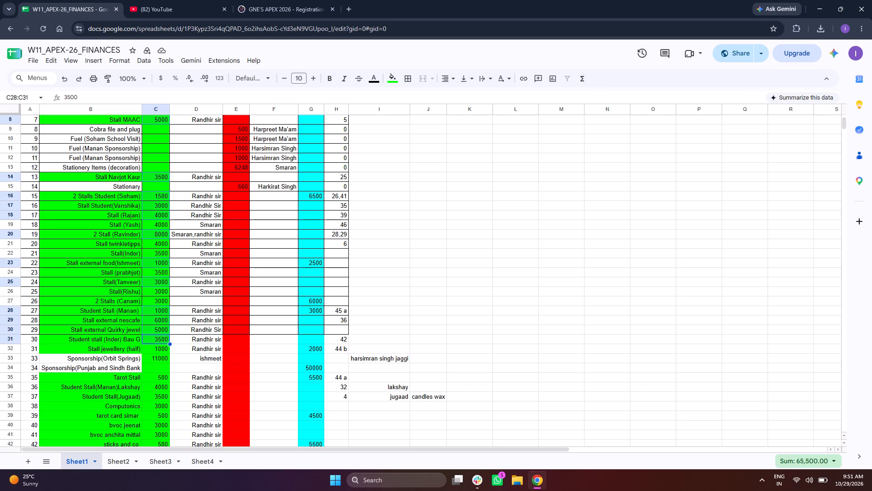
{"action": "left_click", "coordinate": [168, 351], "text": "ctrl"}
Extend the summed selection with Randhir sir's incoming amounts from Tarot Stall in C35 through tarot card simar in C39.
{"action": "scroll", "coordinate": [168, 351], "scroll_direction": "down", "scroll_amount": 2, "text": "ctrl"}
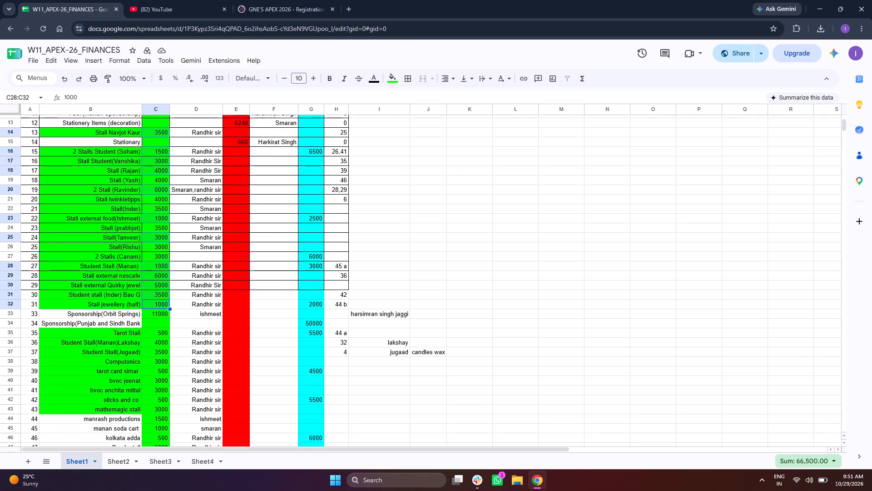
{"action": "left_click", "coordinate": [162, 329], "text": "ctrl"}
{"action": "left_click", "coordinate": [163, 341], "text": "ctrl"}
{"action": "left_click", "coordinate": [163, 351], "text": "ctrl"}
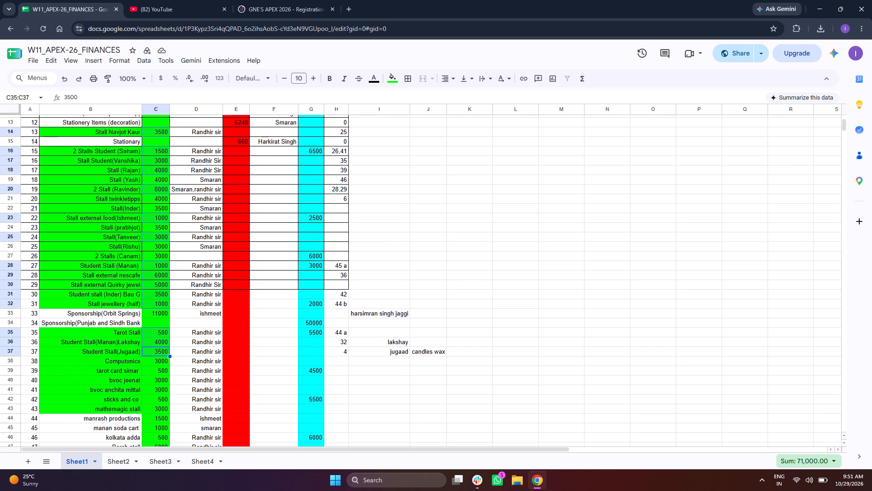
{"action": "left_click", "coordinate": [163, 358], "text": "ctrl"}
{"action": "double_click", "coordinate": [163, 366], "text": "ctrl"}
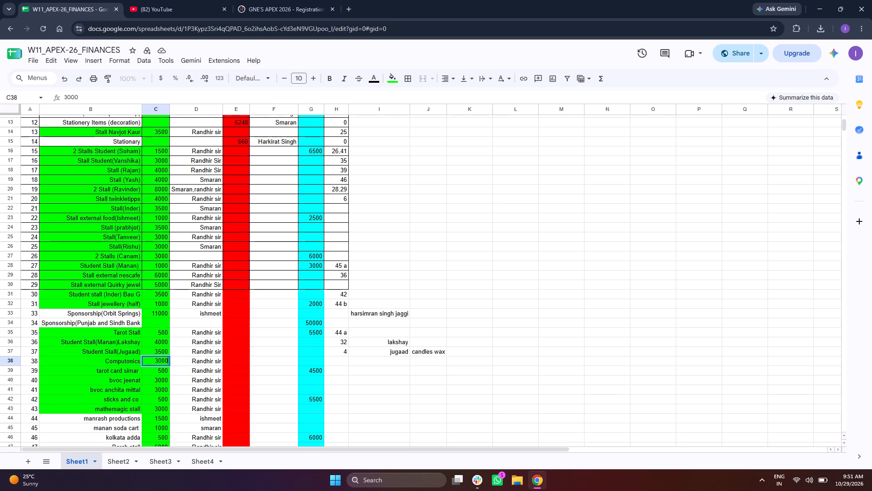
Restart the sum by selecting Randhir sir's incoming amounts in C49:C51 and C46:C47 together.
{"action": "left_click", "coordinate": [517, 466]}
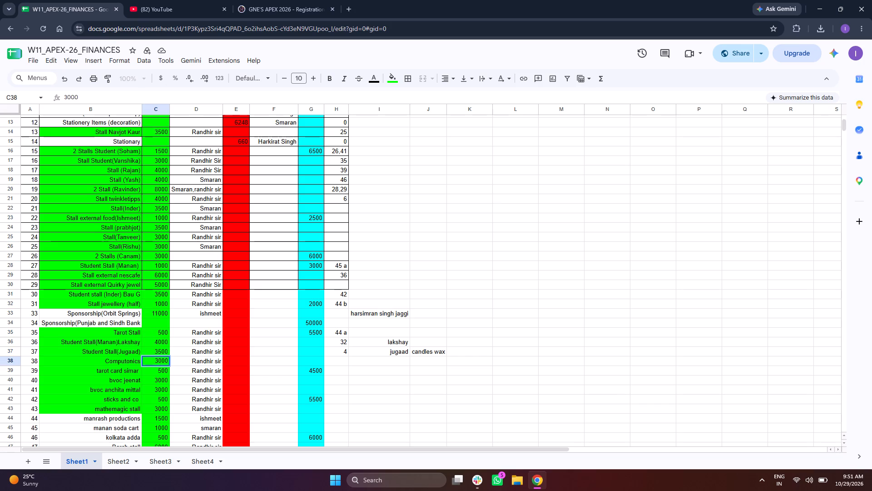
{"action": "double_click", "coordinate": [572, 404]}
{"action": "scroll", "coordinate": [572, 404], "scroll_direction": "down", "scroll_amount": 2}
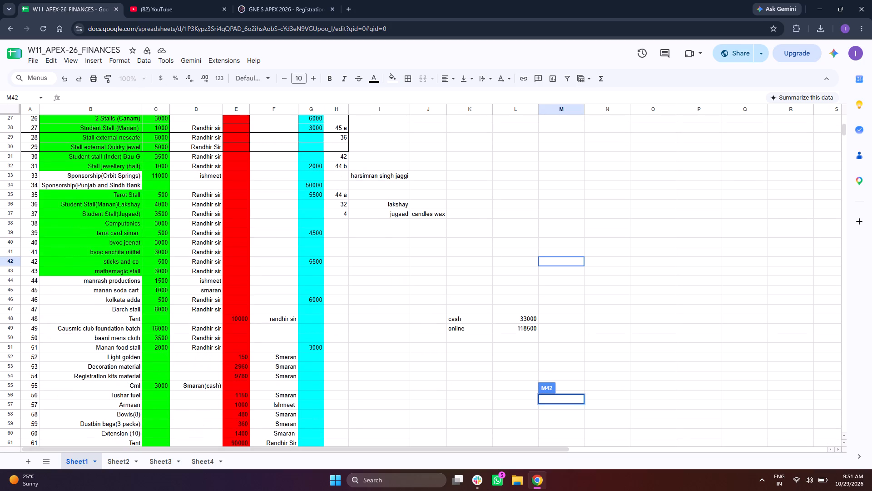
{"action": "left_click", "coordinate": [159, 347]}
{"action": "left_click", "coordinate": [159, 347], "text": "ctrl"}
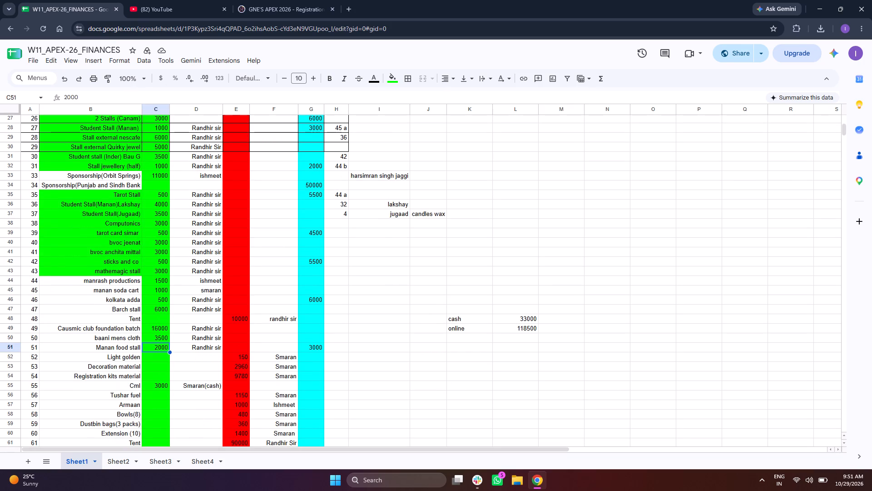
{"action": "left_click", "coordinate": [163, 337], "text": "ctrl"}
{"action": "left_click", "coordinate": [163, 325], "text": "ctrl"}
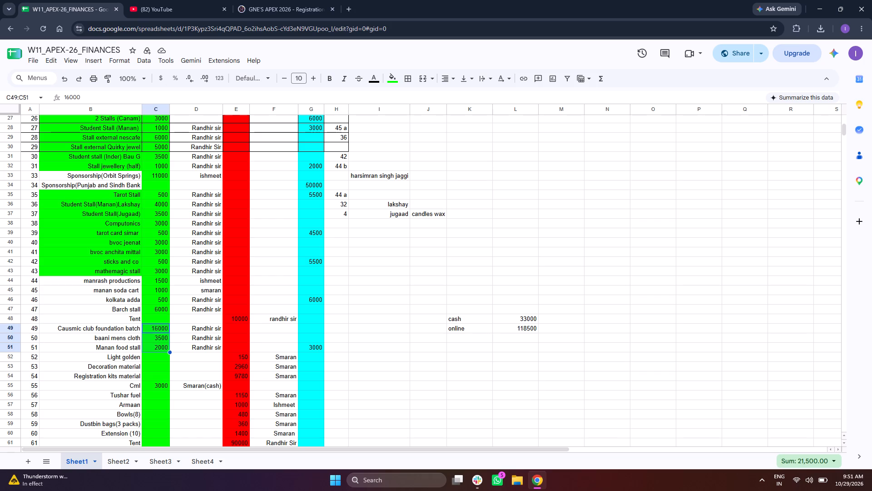
{"action": "left_click", "coordinate": [154, 310], "text": "ctrl"}
{"action": "left_click", "coordinate": [156, 301], "text": "ctrl"}
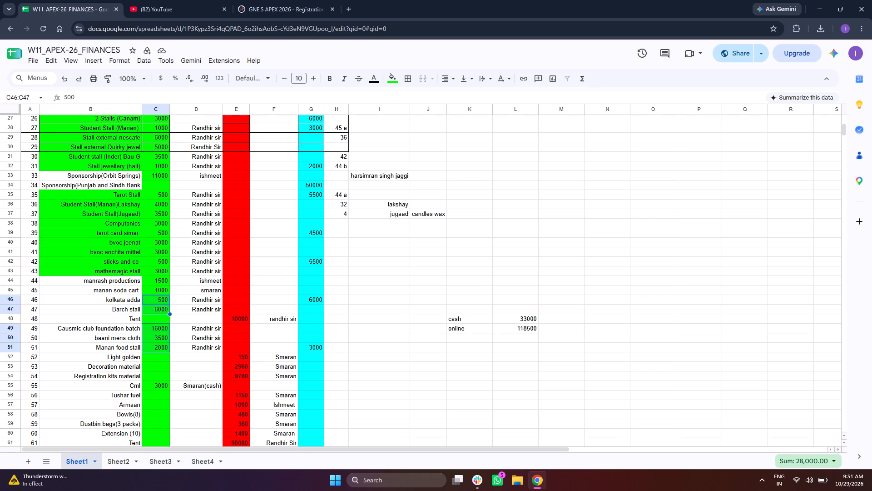
Add Randhir sir's incoming amounts from mathemagic stall in C43 up through Tarot Stall in C35 to the summed selection.
{"action": "left_click", "coordinate": [163, 270], "text": "ctrl"}
{"action": "left_click", "coordinate": [164, 260], "text": "ctrl"}
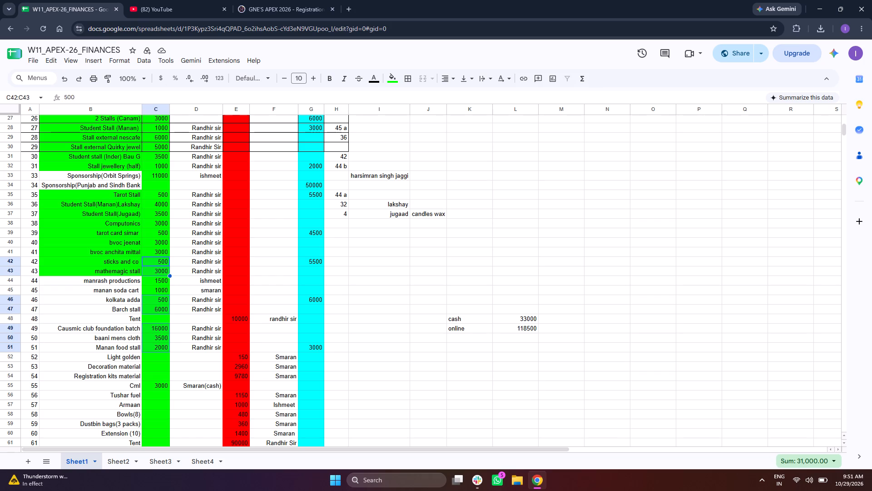
{"action": "left_click", "coordinate": [164, 249], "text": "ctrl"}
{"action": "left_click", "coordinate": [163, 240], "text": "ctrl"}
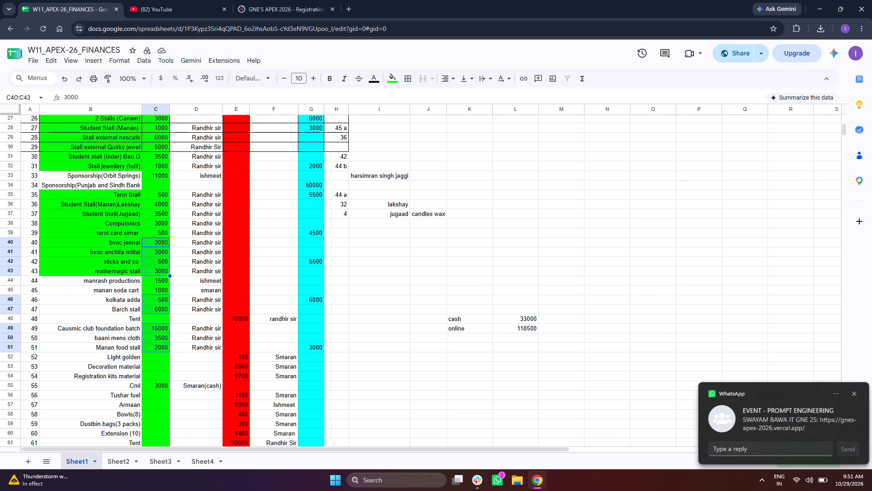
{"action": "left_click", "coordinate": [163, 234], "text": "ctrl"}
{"action": "left_click", "coordinate": [163, 224], "text": "ctrl"}
{"action": "left_click", "coordinate": [162, 213], "text": "ctrl"}
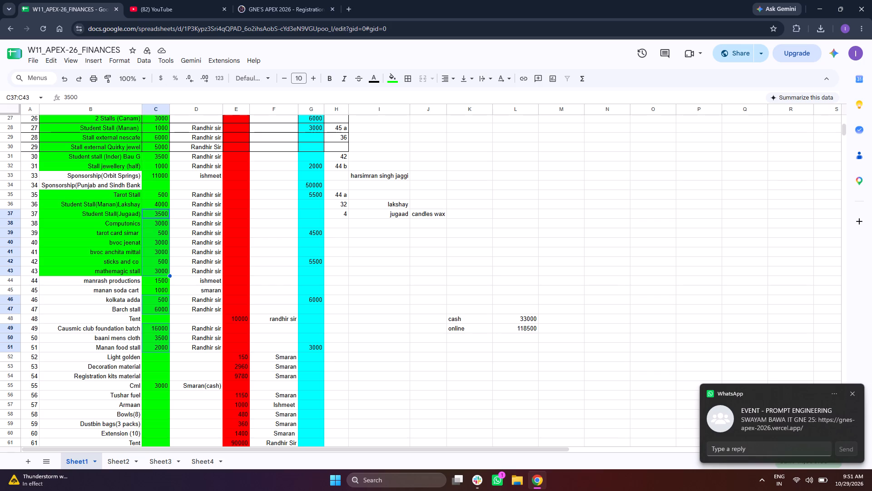
{"action": "left_click", "coordinate": [162, 203], "text": "ctrl"}
{"action": "left_click", "coordinate": [163, 193], "text": "ctrl"}
Extend the summed selection with Randhir sir's incoming amounts from Stall jewellery in C32 up through Student Stall (Manan) in C28.
{"action": "scroll", "coordinate": [163, 193], "scroll_direction": "up", "scroll_amount": 1, "text": "ctrl"}
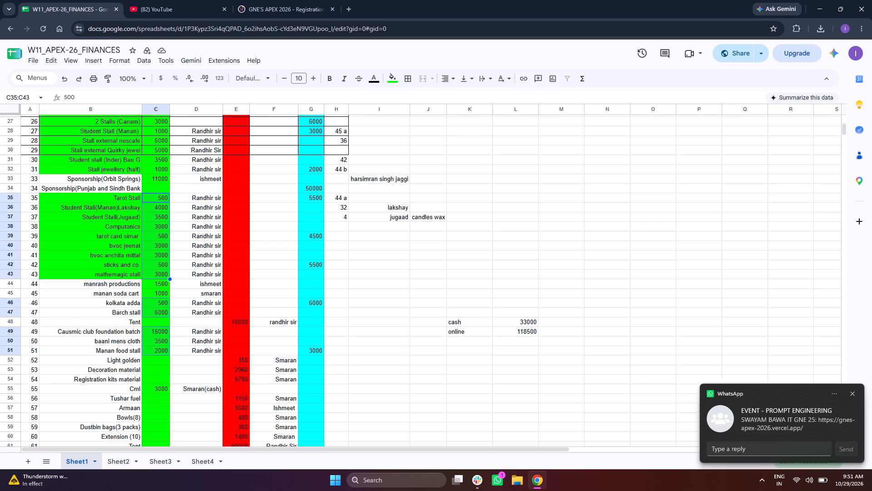
{"action": "scroll", "coordinate": [163, 193], "scroll_direction": "up", "scroll_amount": 1, "text": "ctrl"}
{"action": "left_click", "coordinate": [163, 190], "text": "ctrl"}
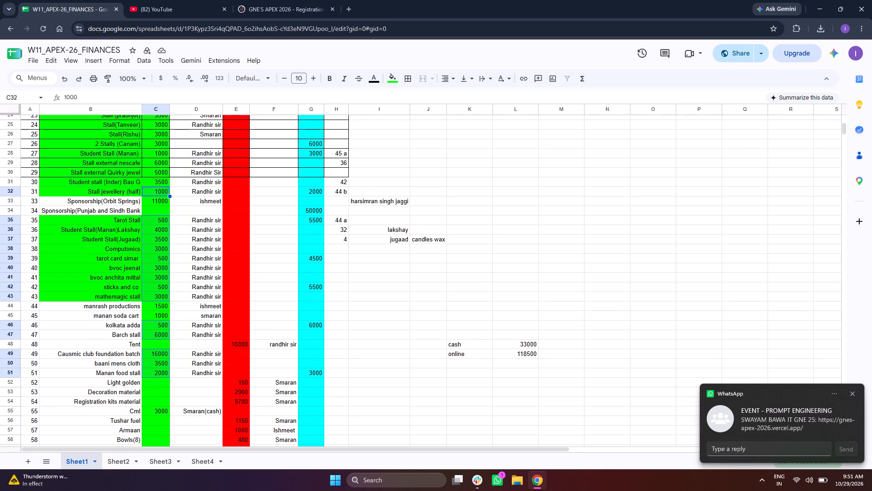
{"action": "left_click", "coordinate": [163, 180], "text": "ctrl"}
{"action": "left_click", "coordinate": [163, 174], "text": "ctrl"}
{"action": "left_click", "coordinate": [163, 160], "text": "ctrl"}
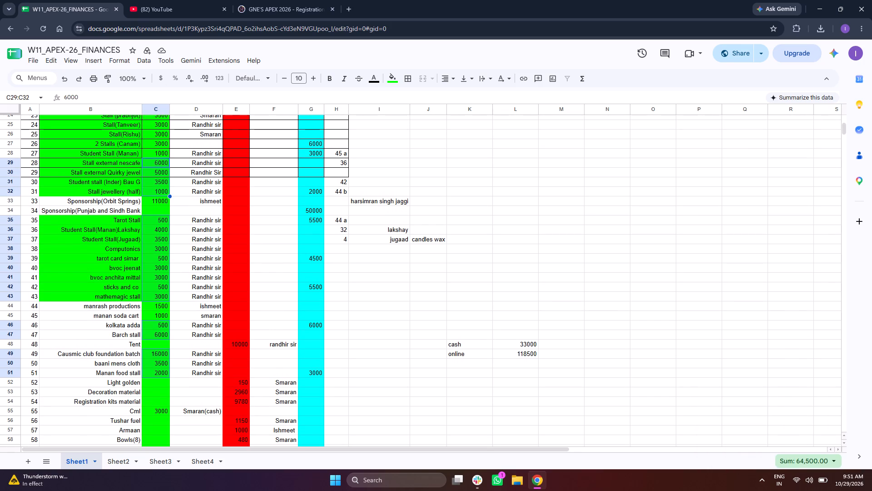
{"action": "left_click", "coordinate": [163, 156], "text": "ctrl"}
Add the incoming amounts in C25, C23, C21 and C20 to Randhir sir's summed selection.
{"action": "scroll", "coordinate": [163, 156], "scroll_direction": "up", "scroll_amount": 1, "text": "ctrl"}
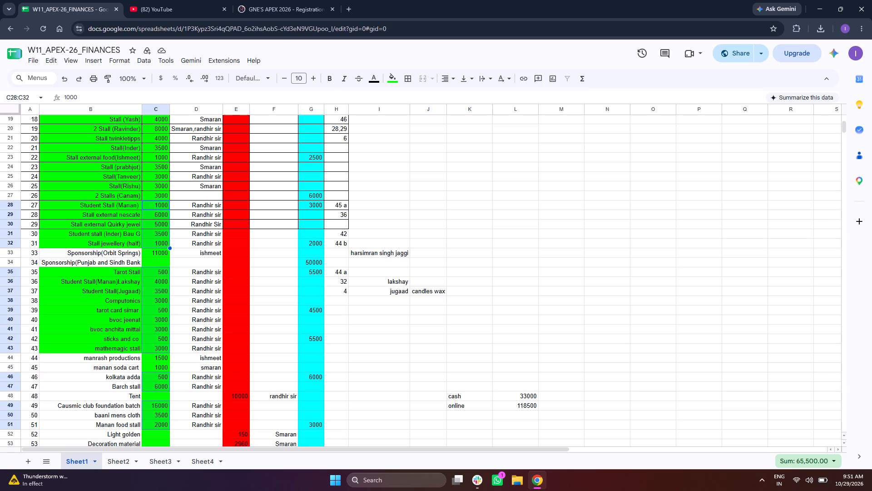
{"action": "left_click", "coordinate": [164, 175], "text": "ctrl"}
{"action": "left_click", "coordinate": [163, 157], "text": "ctrl"}
{"action": "scroll", "coordinate": [163, 157], "scroll_direction": "up", "scroll_amount": 1, "text": "ctrl"}
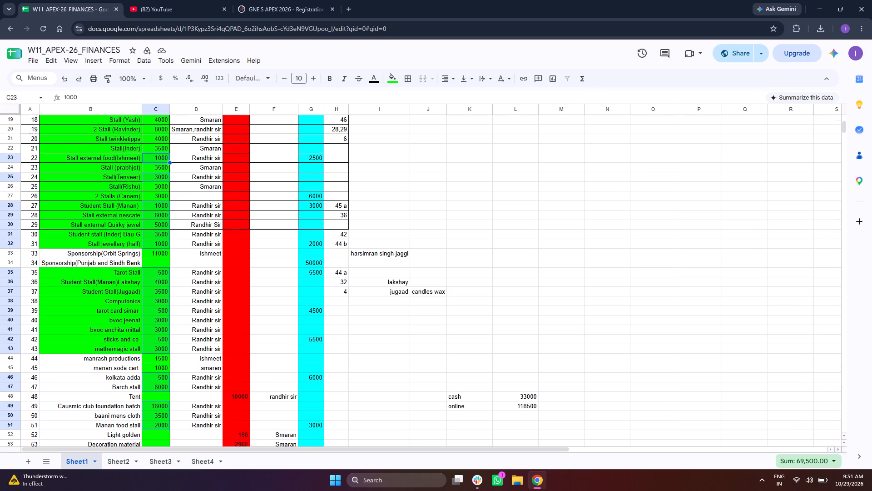
{"action": "scroll", "coordinate": [163, 157], "scroll_direction": "up", "scroll_amount": 1, "text": "ctrl"}
{"action": "left_click", "coordinate": [163, 159], "text": "ctrl"}
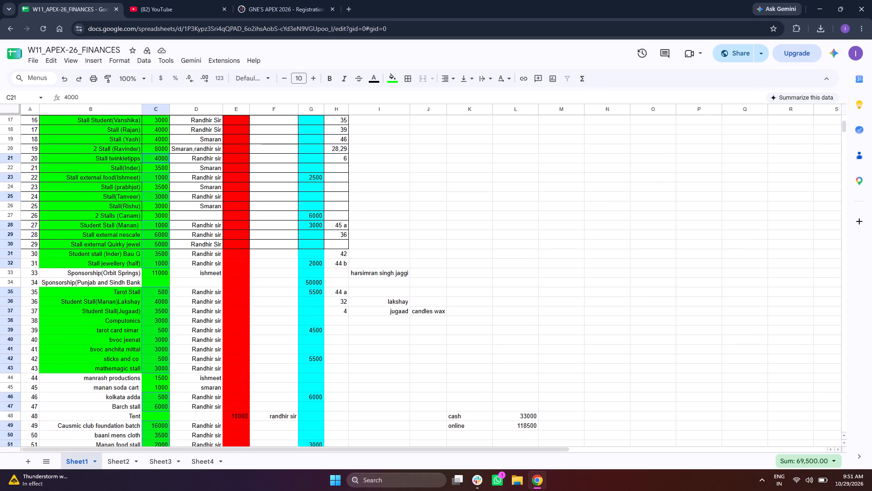
{"action": "scroll", "coordinate": [163, 159], "scroll_direction": "up", "scroll_amount": 1, "text": "ctrl"}
{"action": "left_click", "coordinate": [162, 168], "text": "ctrl"}
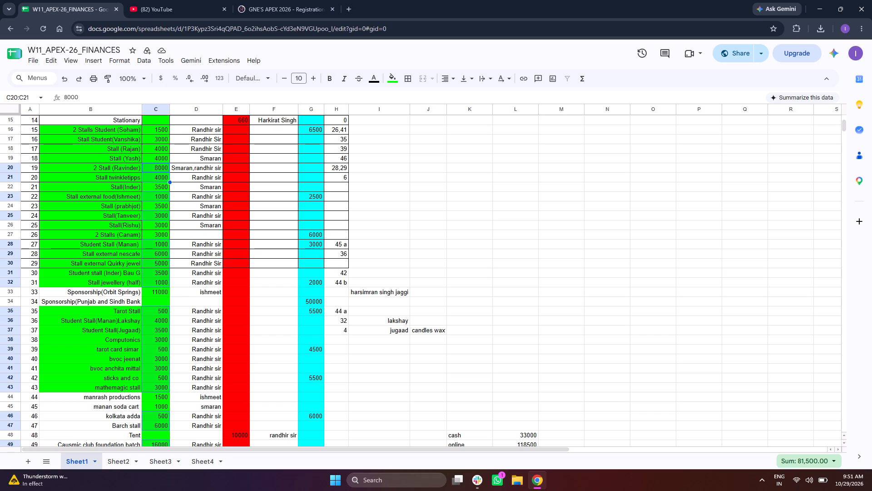
Add Randhir sir's incoming amounts in C17, C16, C14, C8 and C3:C6 to the summed selection, and clear the selection.
{"action": "left_click", "coordinate": [159, 138], "text": "ctrl"}
{"action": "scroll", "coordinate": [159, 138], "scroll_direction": "up", "scroll_amount": 1, "text": "ctrl"}
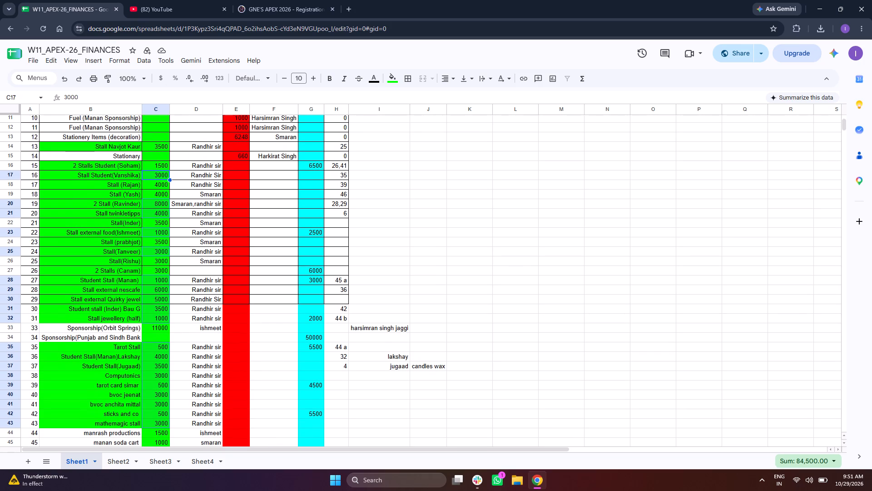
{"action": "left_click", "coordinate": [162, 165], "text": "ctrl"}
{"action": "left_click", "coordinate": [165, 144], "text": "ctrl"}
{"action": "scroll", "coordinate": [165, 144], "scroll_direction": "up", "scroll_amount": 3, "text": "ctrl"}
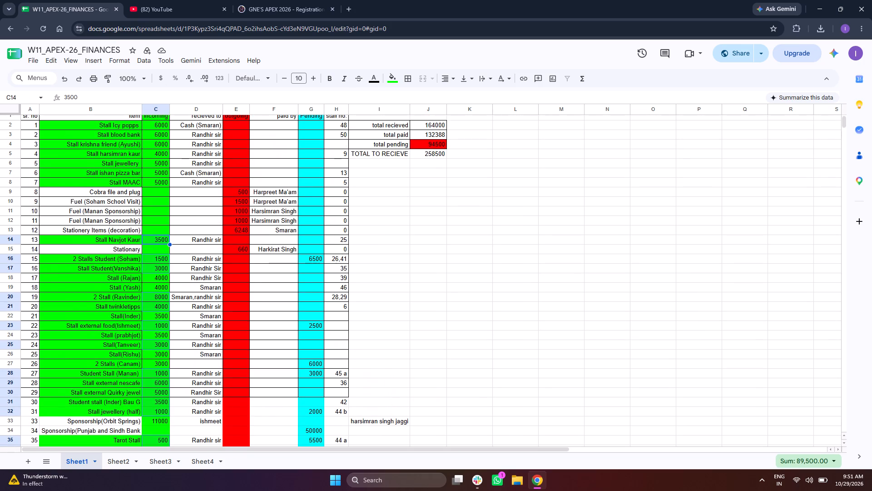
{"action": "left_click", "coordinate": [161, 184], "text": "ctrl"}
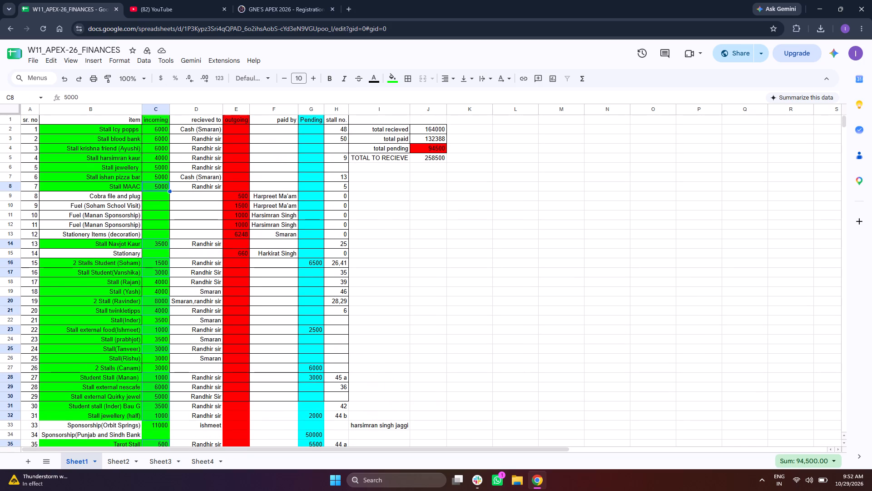
{"action": "left_click", "coordinate": [162, 166], "text": "ctrl"}
{"action": "left_click", "coordinate": [163, 158], "text": "ctrl"}
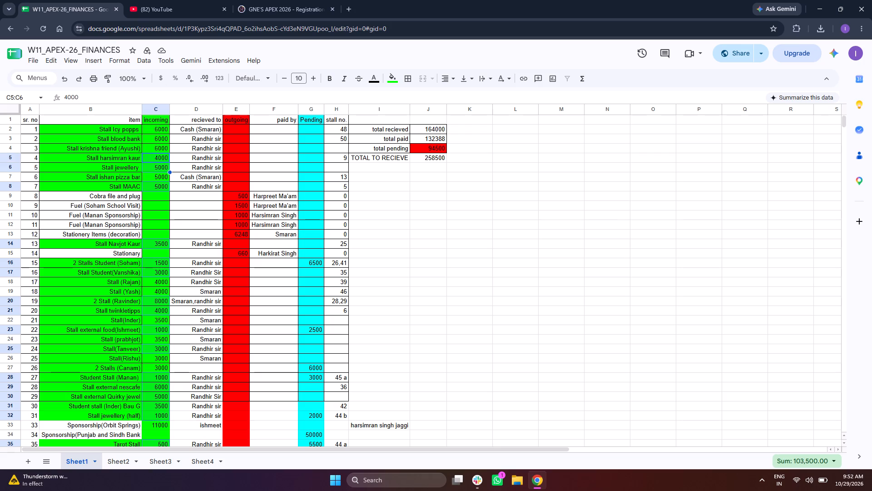
{"action": "left_click", "coordinate": [161, 149], "text": "ctrl"}
{"action": "left_click", "coordinate": [162, 135], "text": "ctrl"}
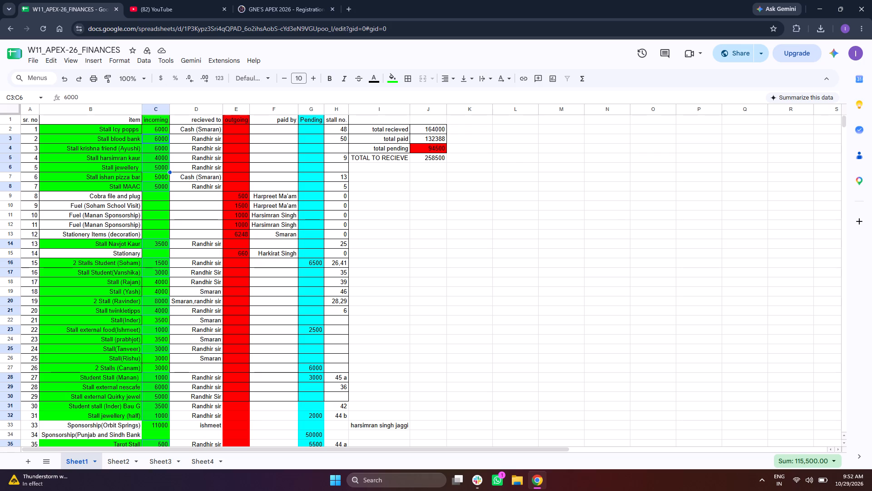
{"action": "left_click", "coordinate": [408, 236]}
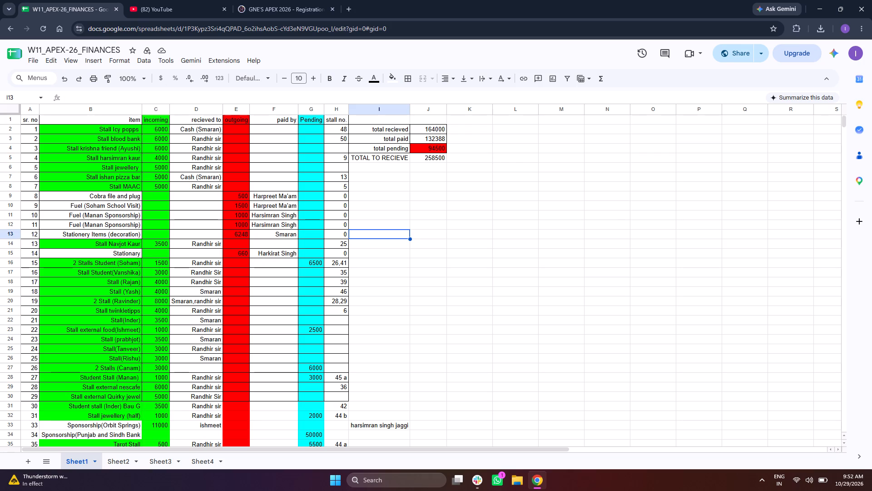
Select the incoming amounts in C2, C7, C19, C21 and C22 together to sum them for Smaran.
{"action": "left_click", "coordinate": [152, 126]}
{"action": "left_click", "coordinate": [152, 126], "text": "ctrl"}
{"action": "left_click", "coordinate": [152, 126], "text": "ctrl"}
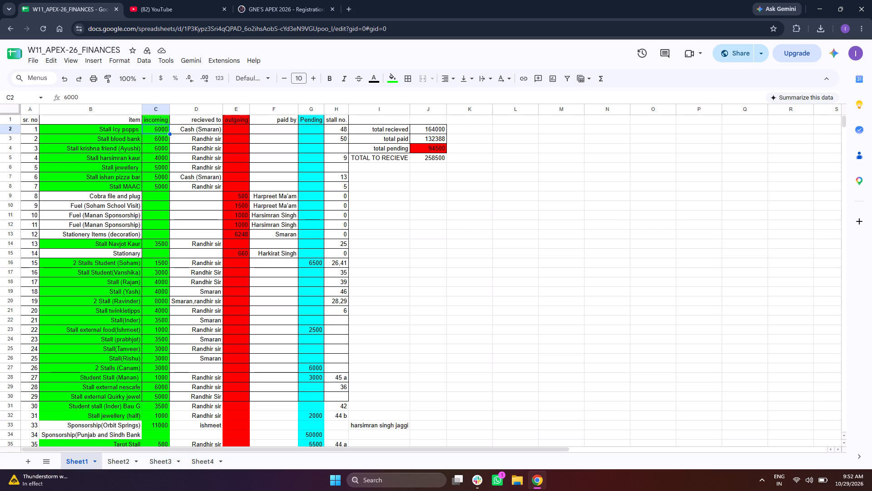
{"action": "left_click", "coordinate": [160, 176], "text": "ctrl"}
{"action": "scroll", "coordinate": [163, 210], "scroll_direction": "down", "scroll_amount": 1, "text": "ctrl"}
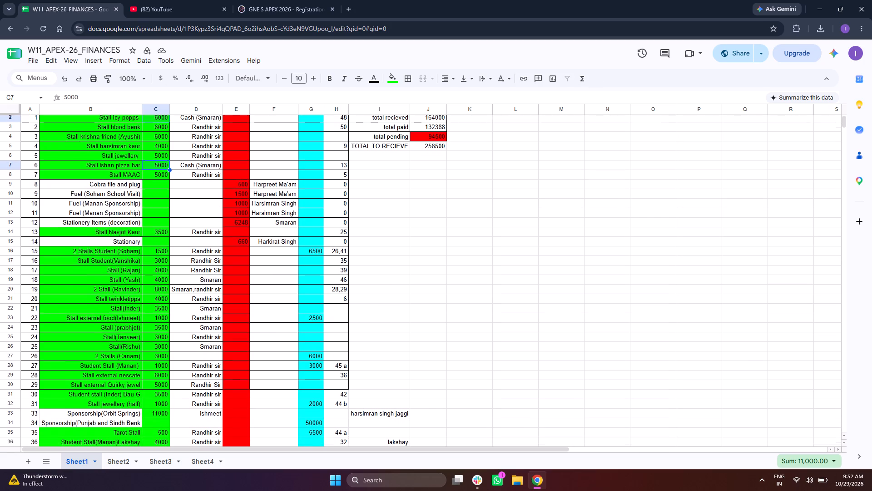
{"action": "scroll", "coordinate": [163, 210], "scroll_direction": "down", "scroll_amount": 2, "text": "ctrl"}
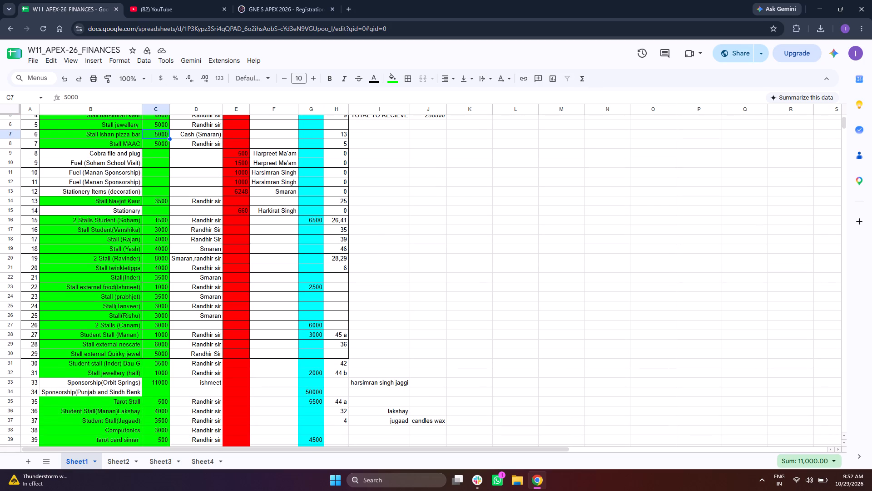
{"action": "scroll", "coordinate": [163, 229], "scroll_direction": "up", "scroll_amount": 3, "text": "ctrl"}
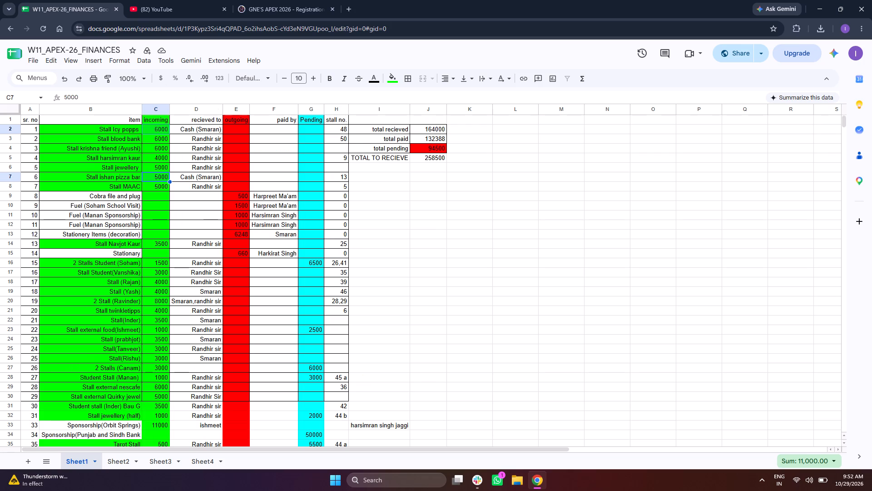
{"action": "left_click", "coordinate": [156, 289], "text": "ctrl"}
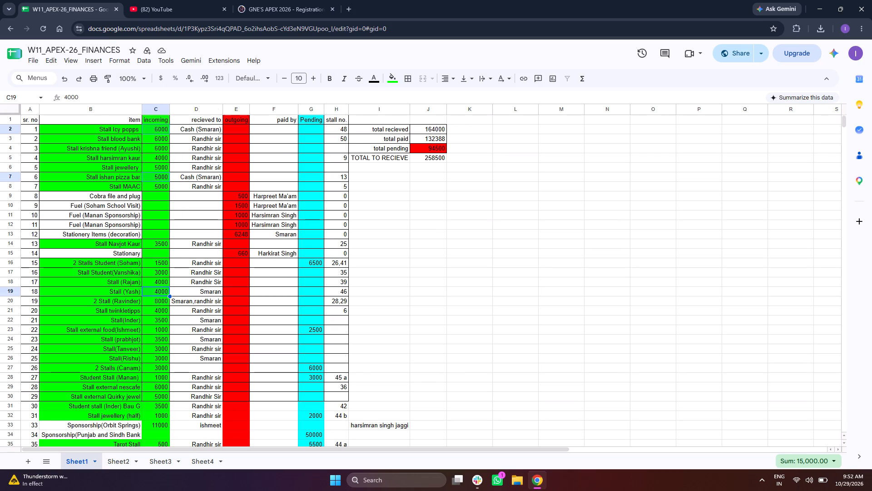
{"action": "left_click", "coordinate": [161, 308], "text": "ctrl"}
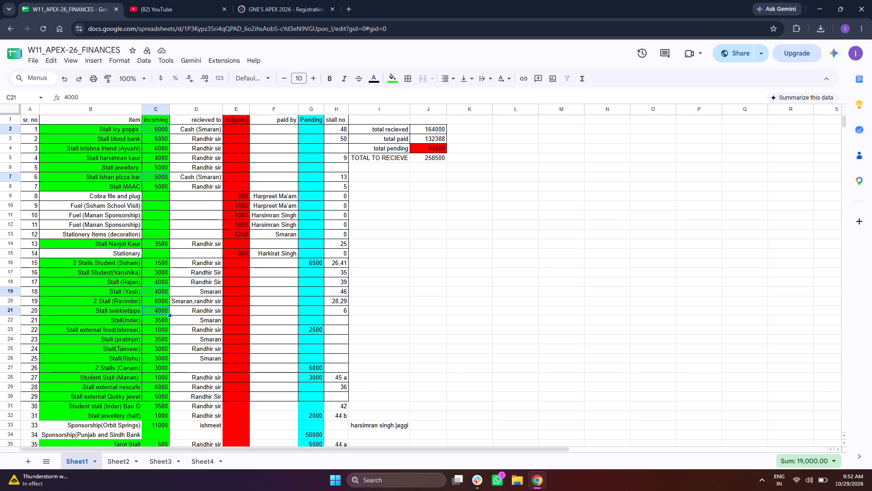
{"action": "left_click", "coordinate": [160, 322], "text": "ctrl"}
Extend Smaran's summed selection with the incoming amounts of Stall (prabhjot) in C24, Stall(Rishu) in C26 and manan soda cart in C45.
{"action": "scroll", "coordinate": [160, 322], "scroll_direction": "down", "scroll_amount": 1, "text": "ctrl"}
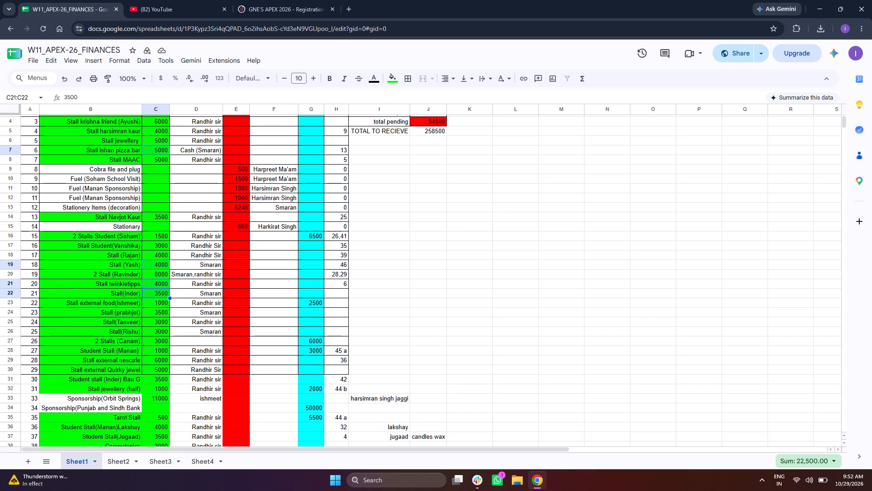
{"action": "left_click", "coordinate": [162, 311], "text": "ctrl"}
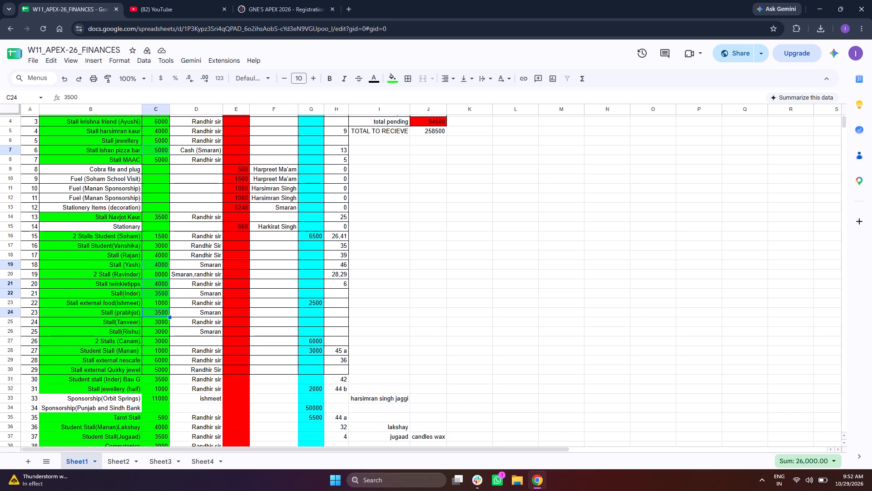
{"action": "left_click", "coordinate": [165, 331], "text": "ctrl"}
{"action": "scroll", "coordinate": [165, 331], "scroll_direction": "down", "scroll_amount": 2, "text": "ctrl"}
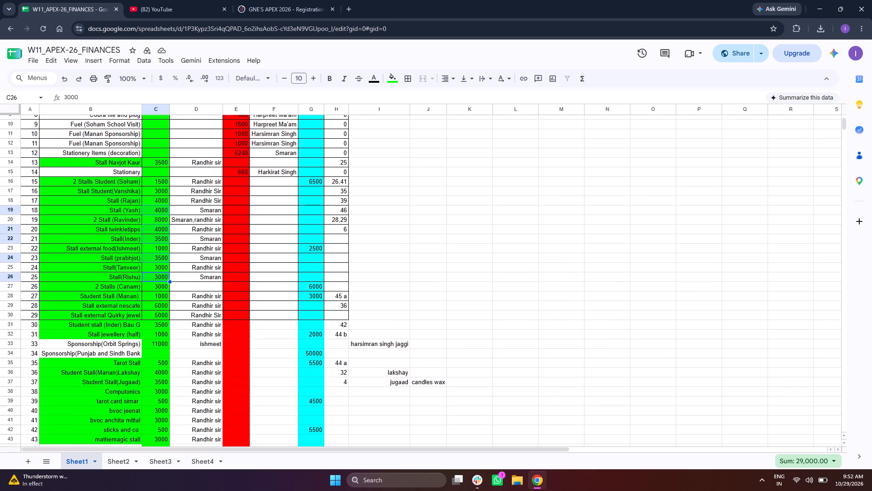
{"action": "scroll", "coordinate": [165, 331], "scroll_direction": "down", "scroll_amount": 3, "text": "ctrl"}
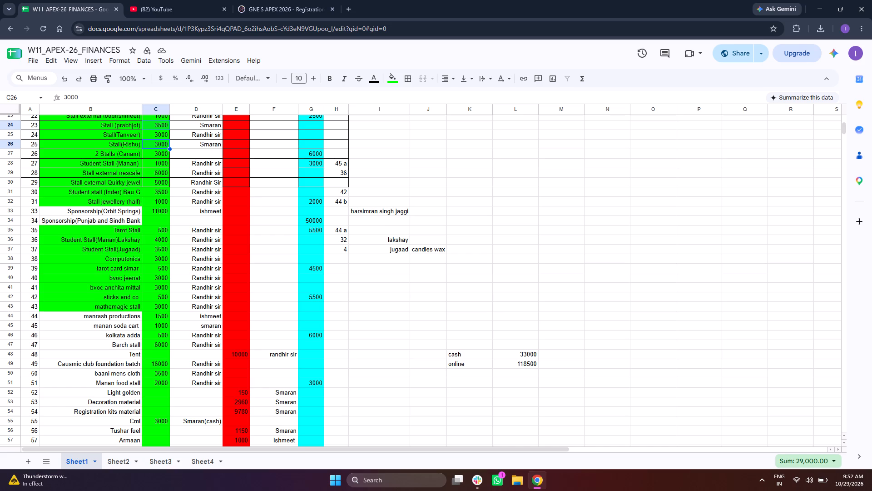
{"action": "left_click", "coordinate": [159, 322], "text": "ctrl"}
{"action": "scroll", "coordinate": [159, 322], "scroll_direction": "down", "scroll_amount": 2, "text": "ctrl"}
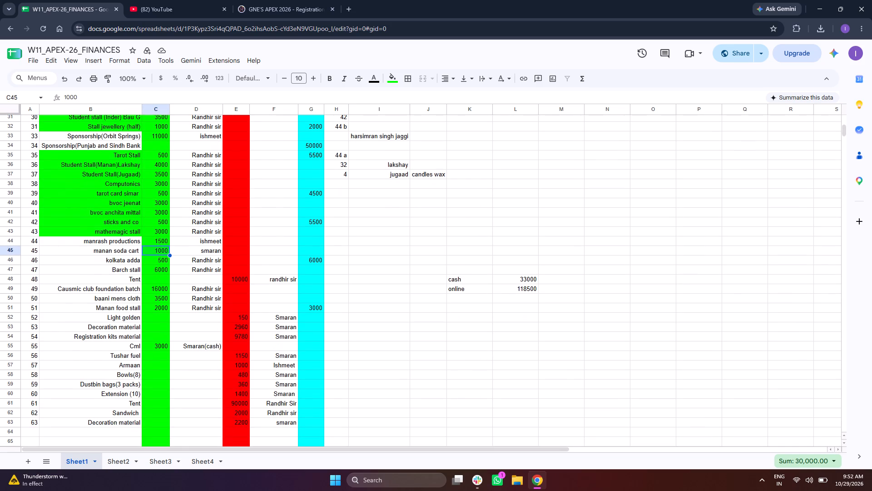
Add the Cml incoming amount in C55 to Smaran's summed selection, and clear the selection.
{"action": "left_click", "coordinate": [159, 345], "text": "ctrl"}
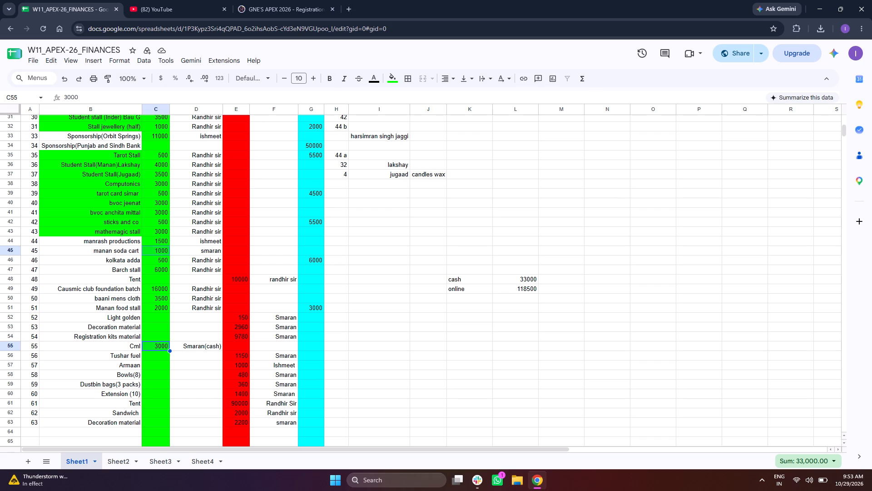
{"action": "left_click", "coordinate": [190, 339]}
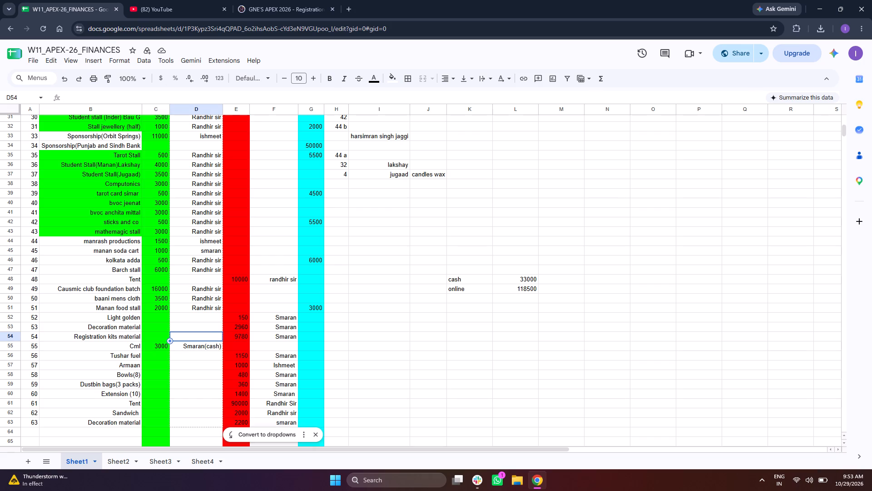
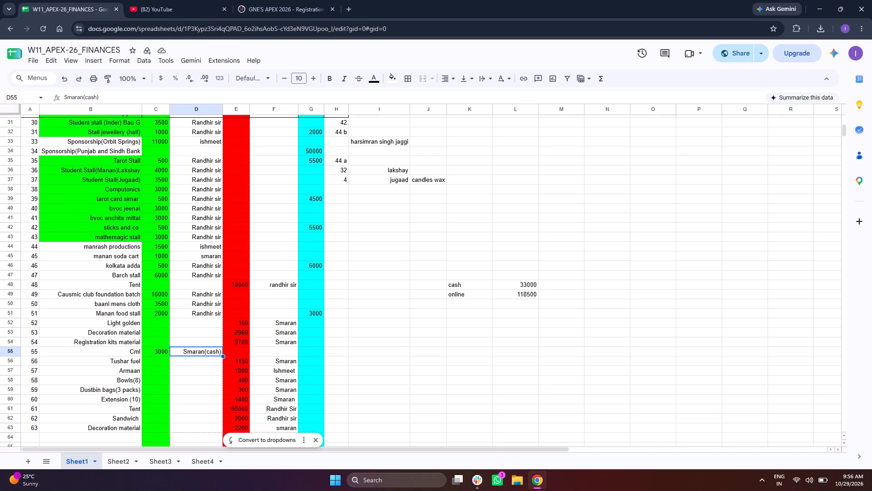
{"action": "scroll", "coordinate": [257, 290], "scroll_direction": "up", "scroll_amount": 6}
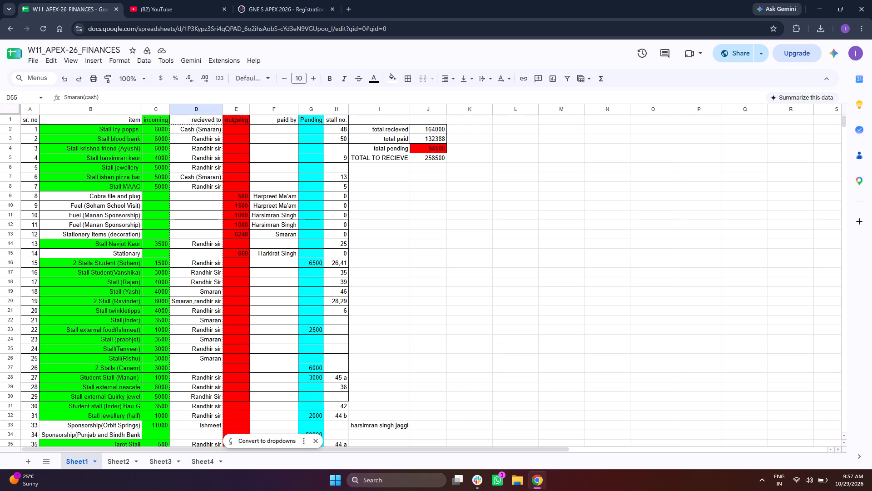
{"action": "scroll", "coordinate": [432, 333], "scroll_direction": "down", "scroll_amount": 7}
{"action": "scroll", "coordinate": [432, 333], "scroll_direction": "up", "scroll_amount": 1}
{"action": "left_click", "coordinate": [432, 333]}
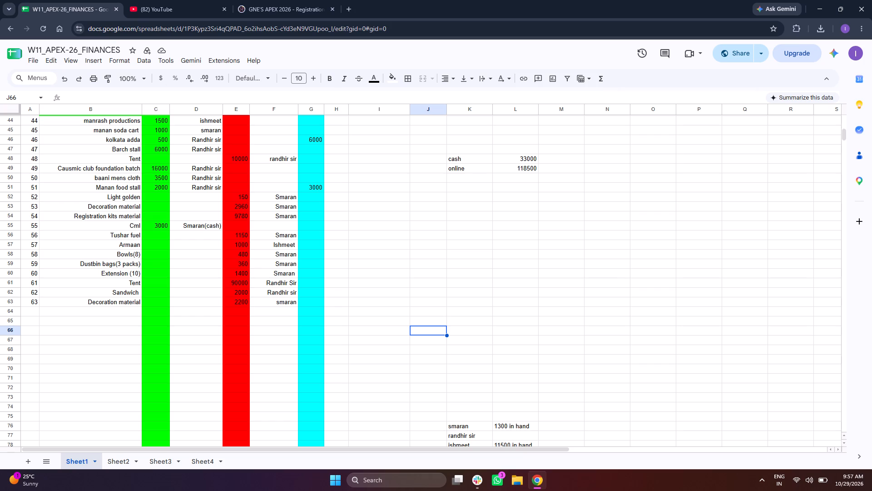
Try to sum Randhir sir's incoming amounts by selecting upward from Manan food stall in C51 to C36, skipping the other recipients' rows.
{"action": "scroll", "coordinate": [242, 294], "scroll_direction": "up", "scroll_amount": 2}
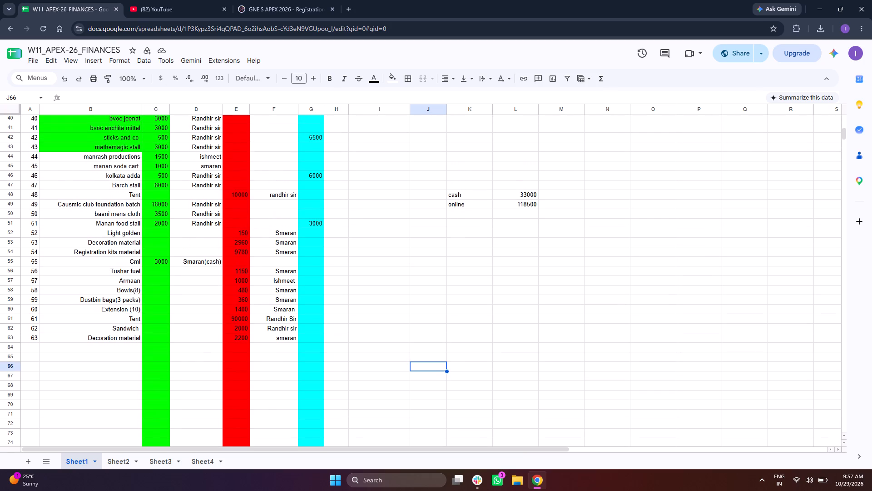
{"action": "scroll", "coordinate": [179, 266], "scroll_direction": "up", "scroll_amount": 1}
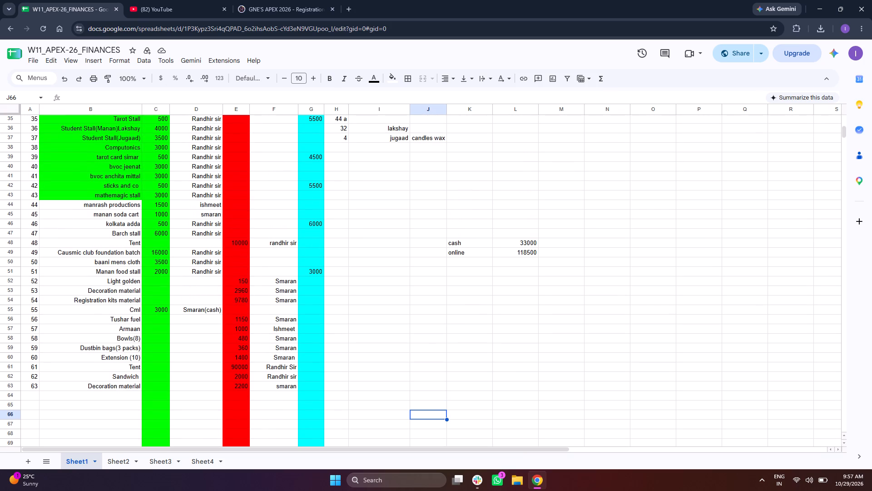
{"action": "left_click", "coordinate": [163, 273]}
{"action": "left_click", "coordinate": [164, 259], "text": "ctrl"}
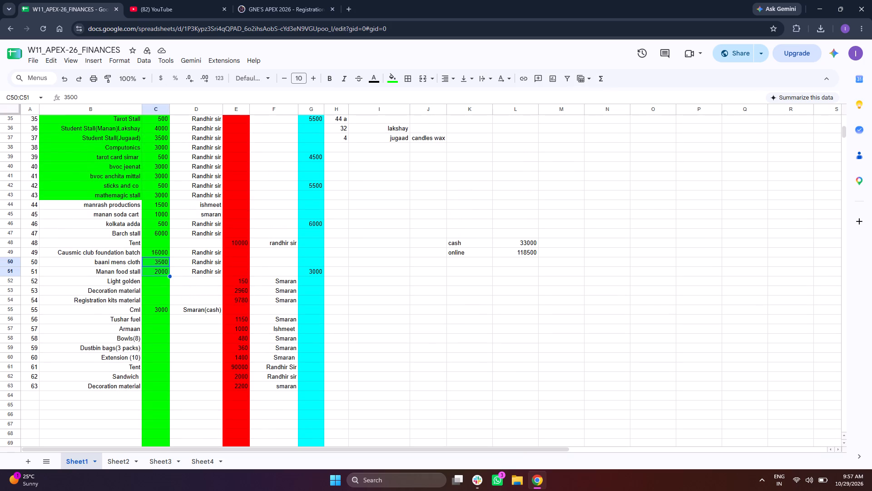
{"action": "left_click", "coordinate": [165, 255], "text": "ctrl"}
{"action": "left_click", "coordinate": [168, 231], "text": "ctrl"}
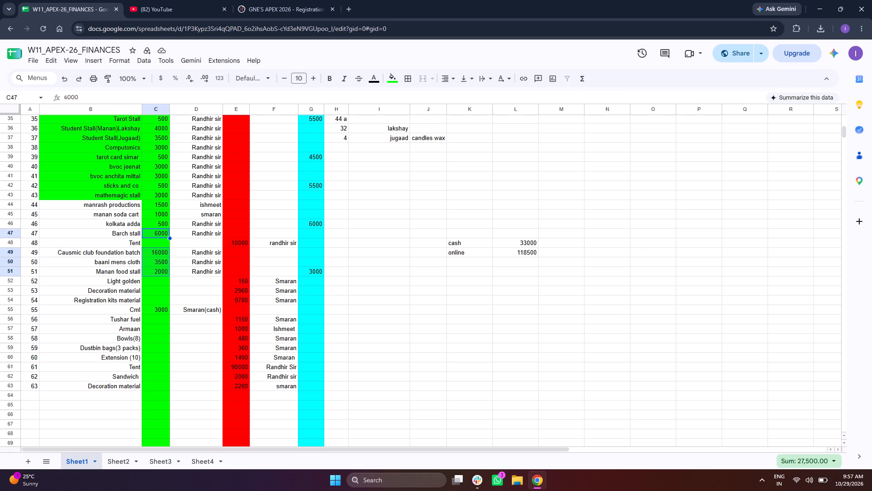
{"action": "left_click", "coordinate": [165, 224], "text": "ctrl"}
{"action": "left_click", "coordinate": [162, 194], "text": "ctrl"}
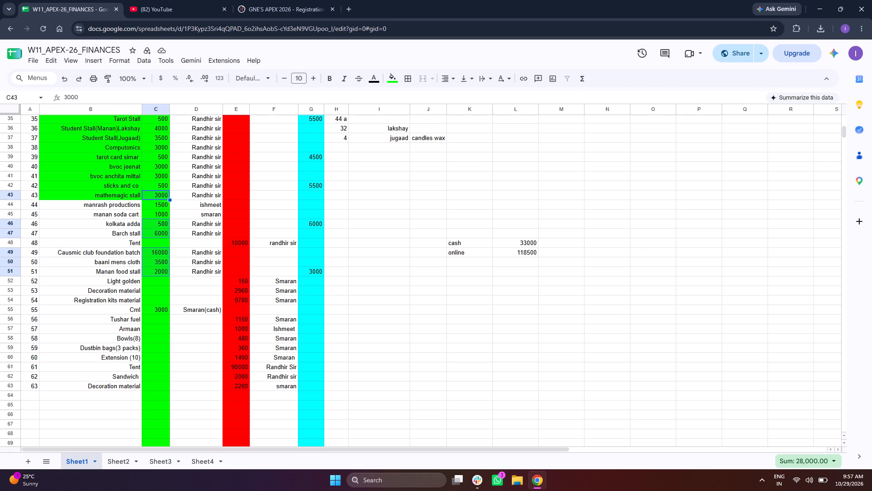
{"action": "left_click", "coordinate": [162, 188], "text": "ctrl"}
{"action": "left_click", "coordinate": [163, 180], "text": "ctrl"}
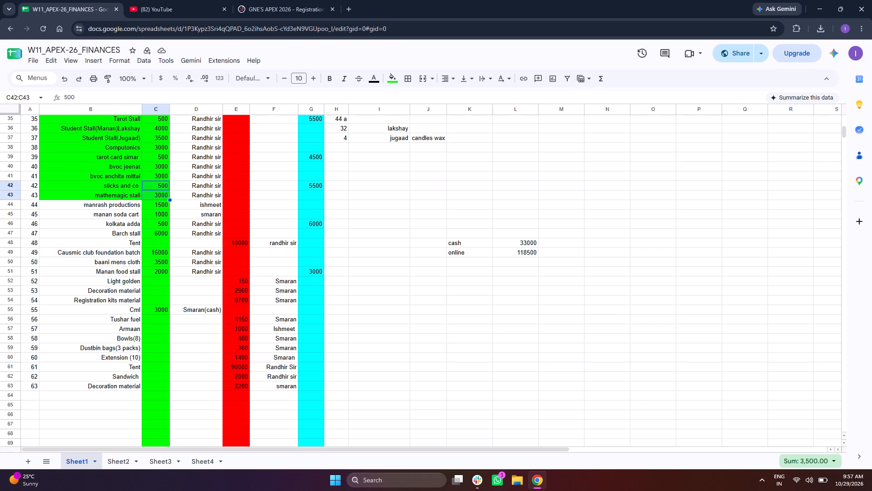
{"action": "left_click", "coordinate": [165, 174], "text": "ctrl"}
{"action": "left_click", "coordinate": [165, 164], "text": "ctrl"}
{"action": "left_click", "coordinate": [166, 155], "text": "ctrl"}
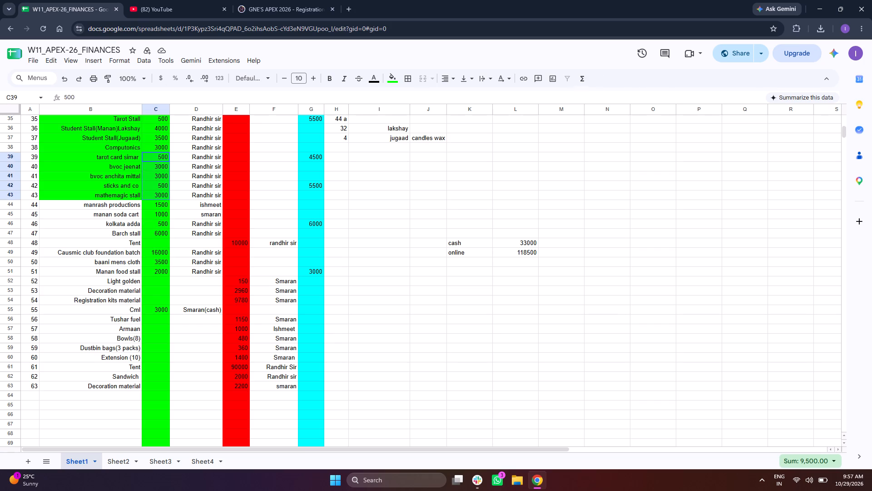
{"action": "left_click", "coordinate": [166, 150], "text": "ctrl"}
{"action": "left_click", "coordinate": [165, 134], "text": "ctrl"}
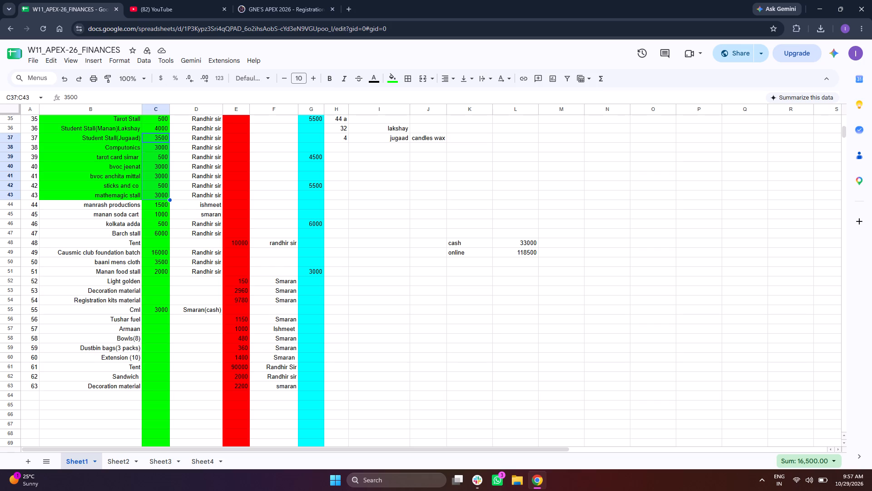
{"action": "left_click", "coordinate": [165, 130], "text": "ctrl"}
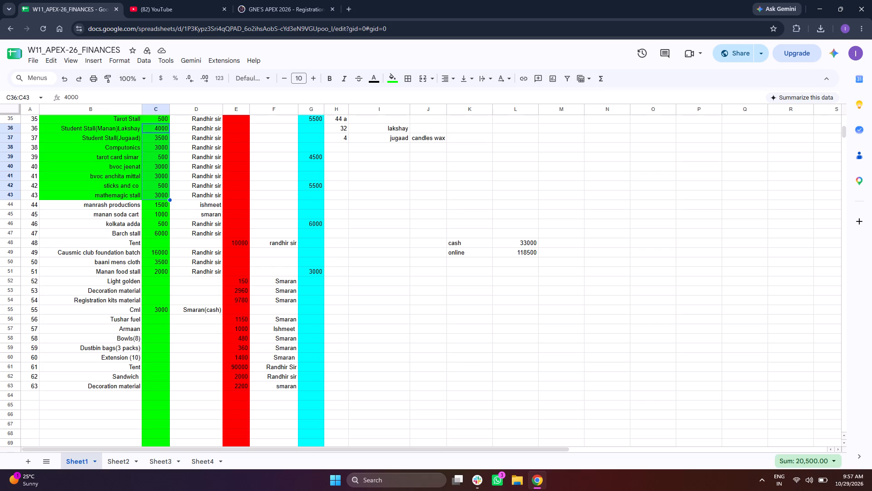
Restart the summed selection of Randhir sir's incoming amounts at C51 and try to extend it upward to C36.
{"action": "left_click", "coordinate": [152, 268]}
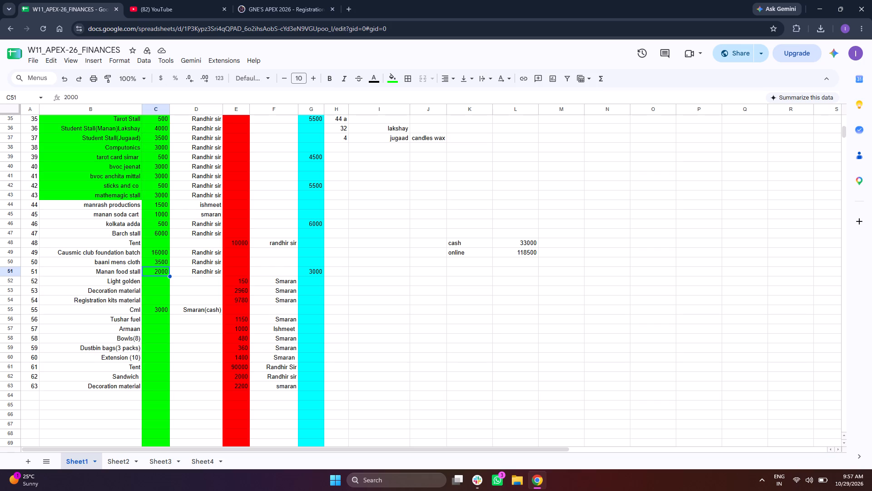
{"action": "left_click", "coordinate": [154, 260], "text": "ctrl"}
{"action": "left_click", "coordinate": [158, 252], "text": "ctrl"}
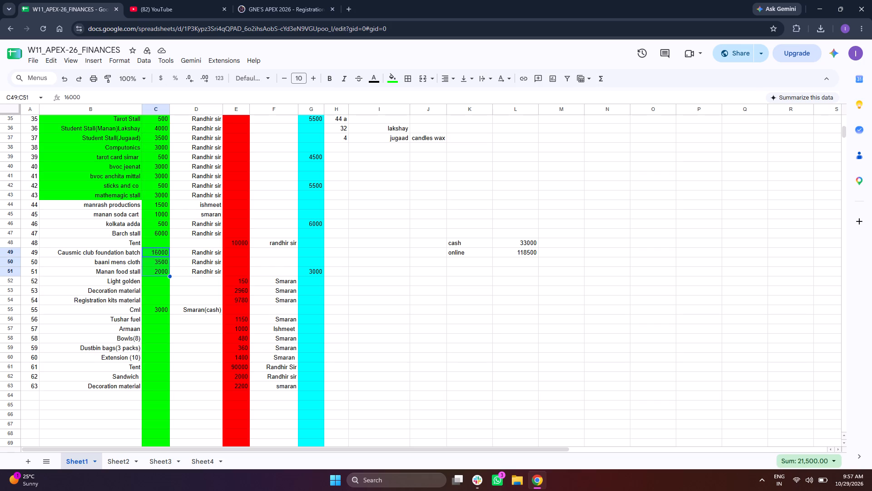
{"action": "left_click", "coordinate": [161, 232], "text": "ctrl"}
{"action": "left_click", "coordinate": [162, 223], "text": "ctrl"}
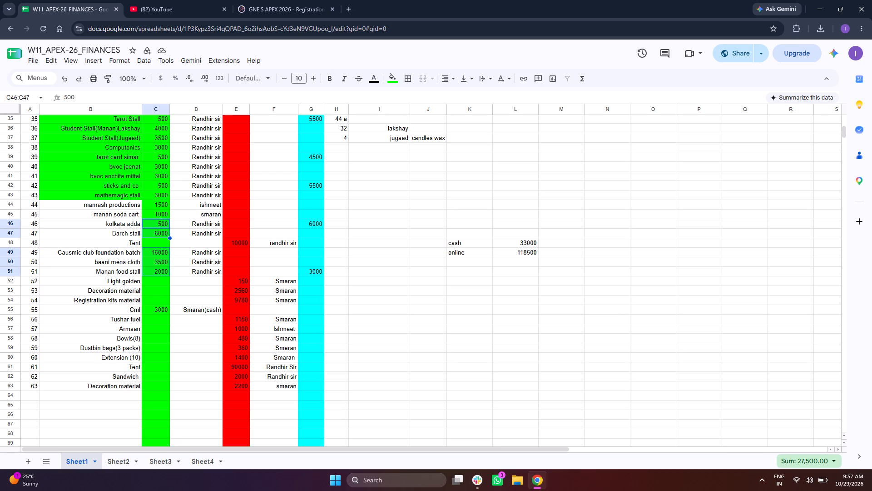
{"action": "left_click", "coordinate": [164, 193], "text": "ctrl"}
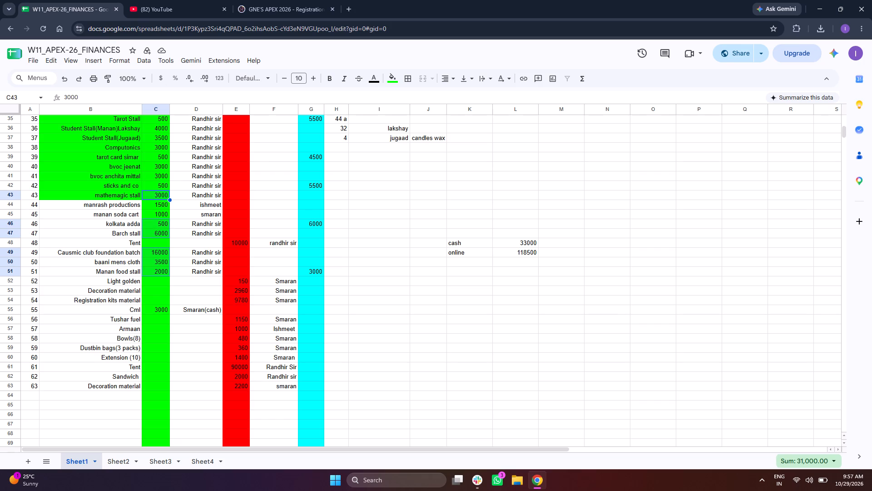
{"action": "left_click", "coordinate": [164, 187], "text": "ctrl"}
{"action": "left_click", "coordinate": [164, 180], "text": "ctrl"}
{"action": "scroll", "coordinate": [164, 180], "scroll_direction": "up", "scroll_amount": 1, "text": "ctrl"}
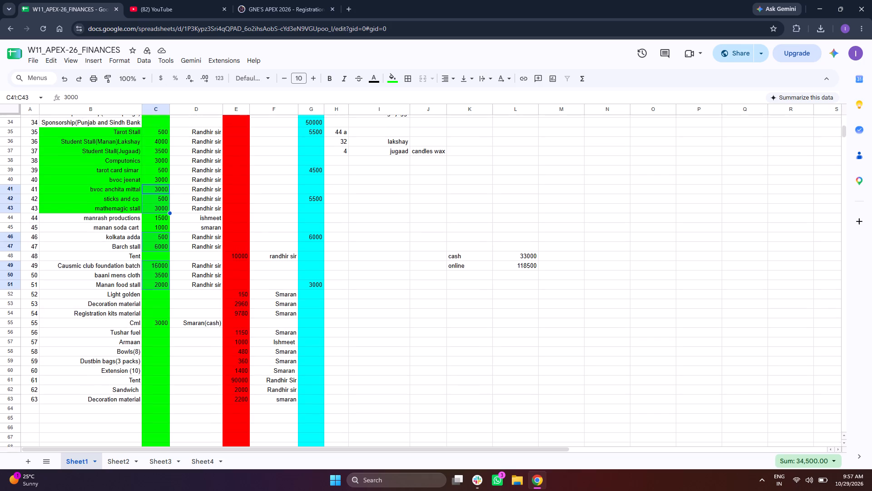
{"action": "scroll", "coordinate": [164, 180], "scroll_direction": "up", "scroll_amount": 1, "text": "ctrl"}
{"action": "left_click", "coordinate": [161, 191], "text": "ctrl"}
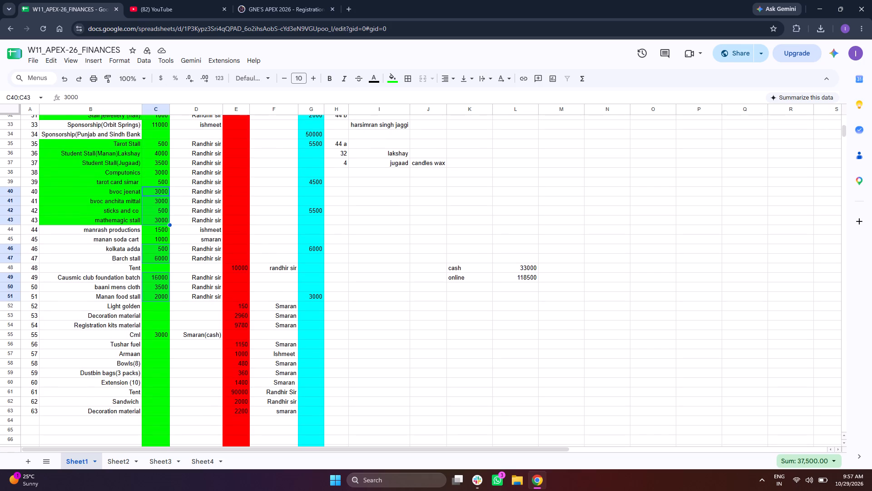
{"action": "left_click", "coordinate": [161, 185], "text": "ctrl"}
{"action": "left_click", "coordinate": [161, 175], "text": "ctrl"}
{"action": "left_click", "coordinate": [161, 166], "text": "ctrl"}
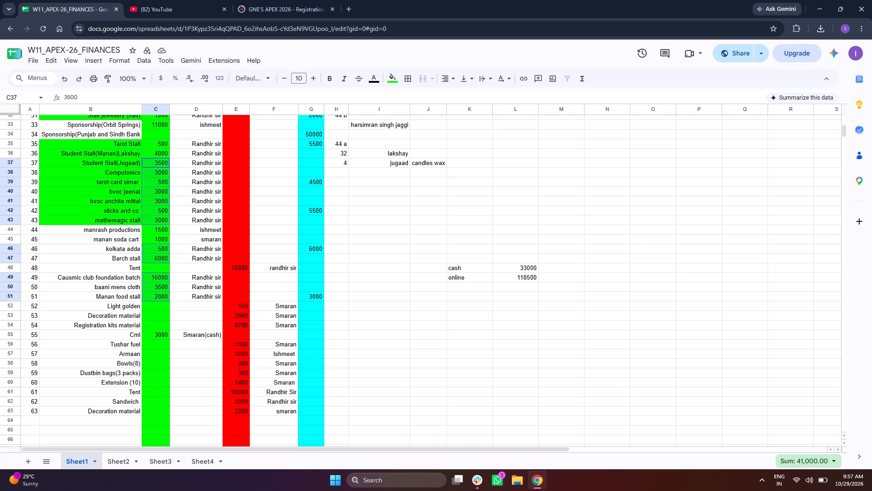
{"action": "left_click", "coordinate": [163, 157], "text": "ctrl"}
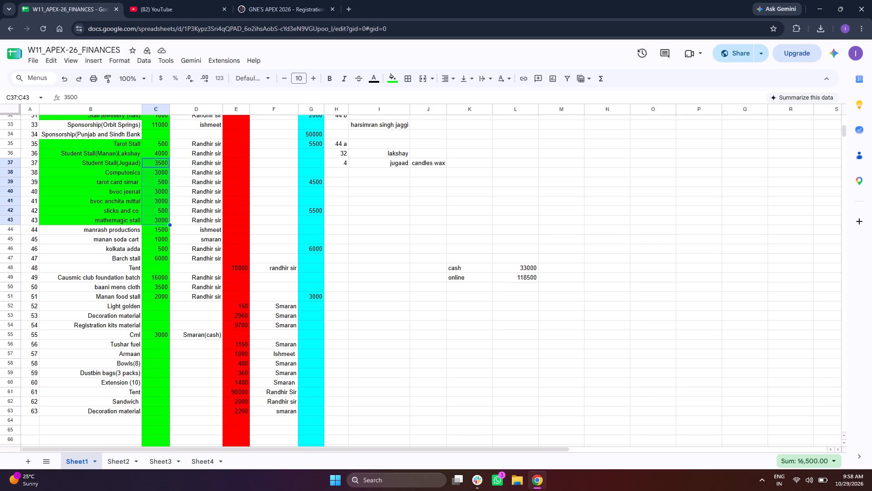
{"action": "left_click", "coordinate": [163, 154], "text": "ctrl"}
Select Randhir sir's incoming amounts in C51, C50, C49, C47, C46, C43, C42 and C41 together to sum them.
{"action": "left_click", "coordinate": [160, 295]}
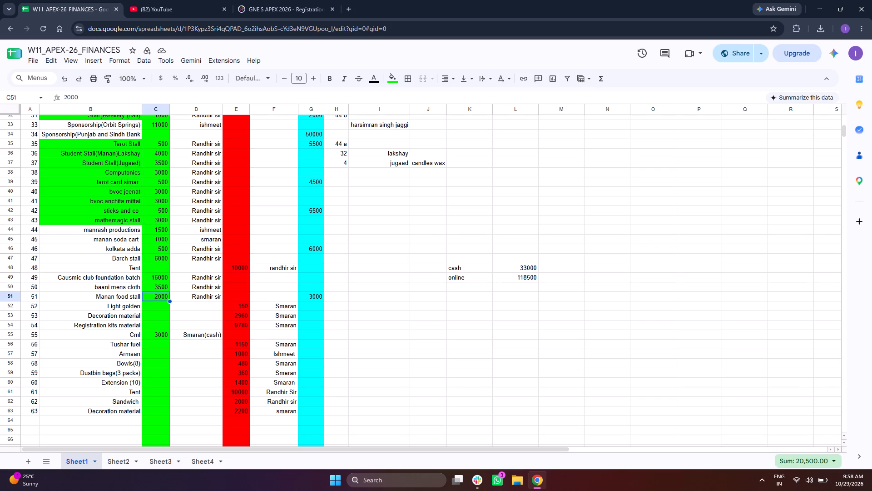
{"action": "left_click", "coordinate": [163, 289], "text": "ctrl"}
{"action": "left_click", "coordinate": [164, 280], "text": "ctrl"}
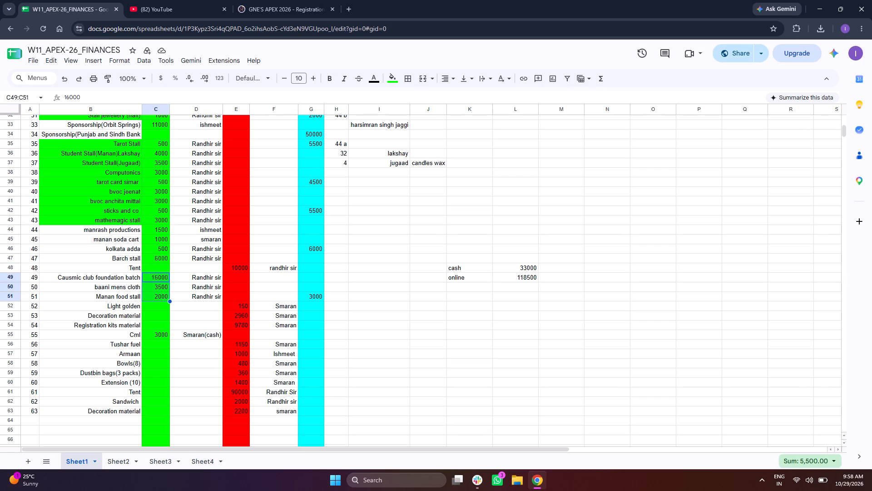
{"action": "left_click", "coordinate": [166, 257], "text": "ctrl"}
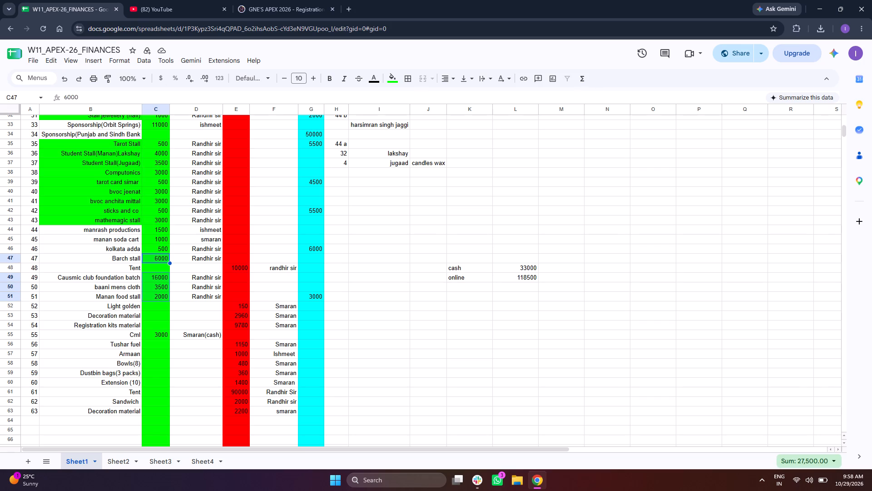
{"action": "left_click", "coordinate": [166, 249], "text": "ctrl"}
{"action": "left_click", "coordinate": [168, 220], "text": "ctrl"}
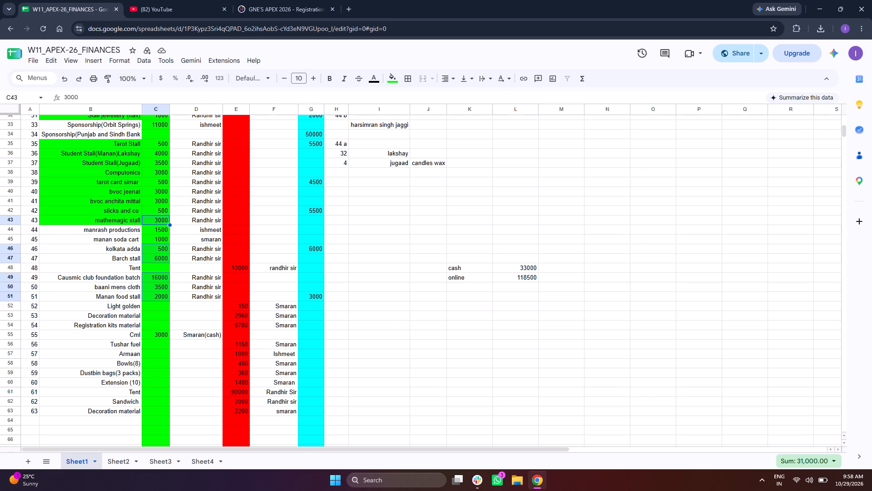
{"action": "left_click", "coordinate": [163, 210], "text": "ctrl"}
{"action": "left_click", "coordinate": [163, 199], "text": "ctrl"}
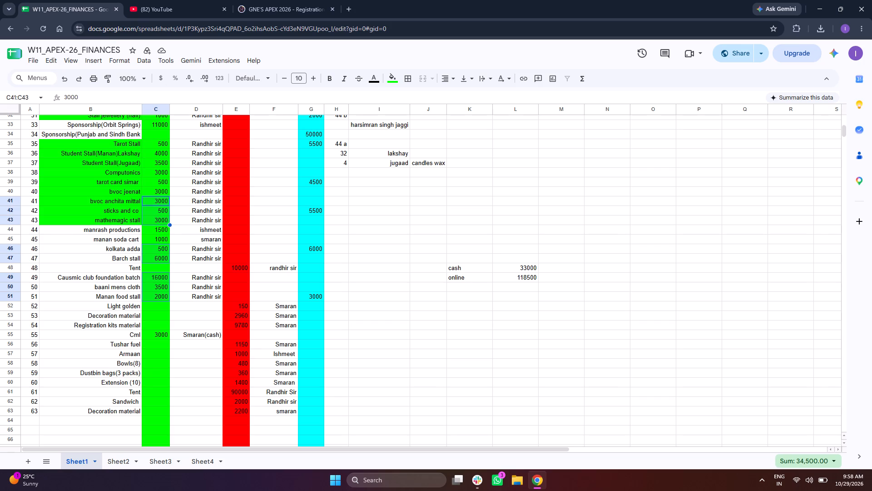
Extend the summed selection with Randhir sir's incoming amounts from bvoc jeenat in C40 up to Tarot Stall in C35.
{"action": "left_click", "coordinate": [163, 189], "text": "ctrl"}
{"action": "left_click", "coordinate": [162, 179], "text": "ctrl"}
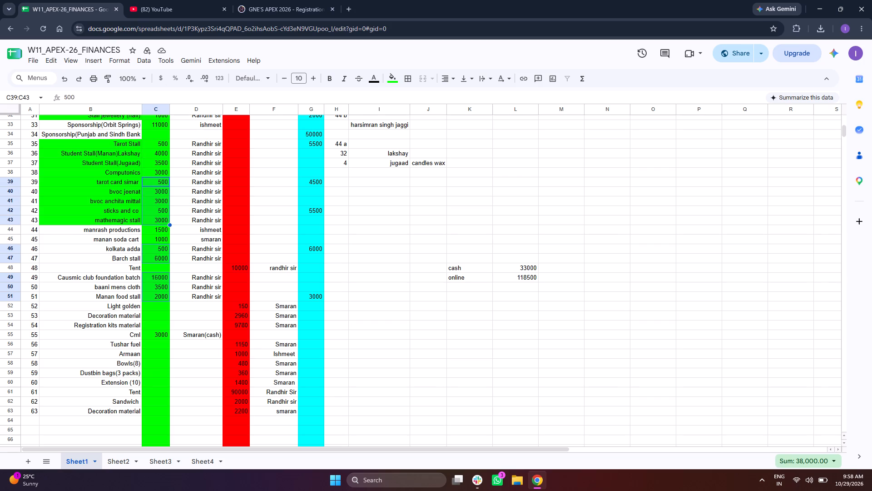
{"action": "left_click", "coordinate": [162, 170], "text": "ctrl"}
{"action": "left_click", "coordinate": [163, 162], "text": "ctrl"}
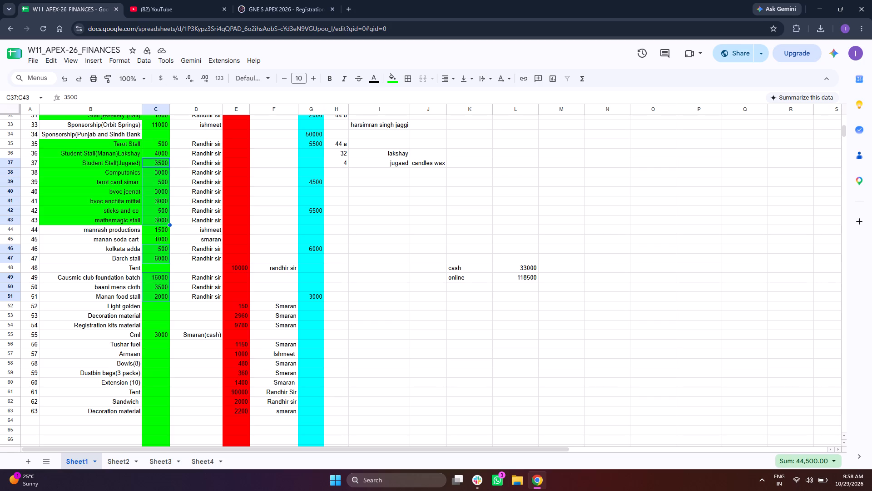
{"action": "left_click", "coordinate": [163, 152], "text": "ctrl"}
{"action": "left_click", "coordinate": [163, 143], "text": "ctrl"}
Add Randhir sir's incoming amounts from Stall jewellery (half) in C32 up to the student stall in C28 to the summed selection.
{"action": "scroll", "coordinate": [163, 143], "scroll_direction": "up", "scroll_amount": 1}
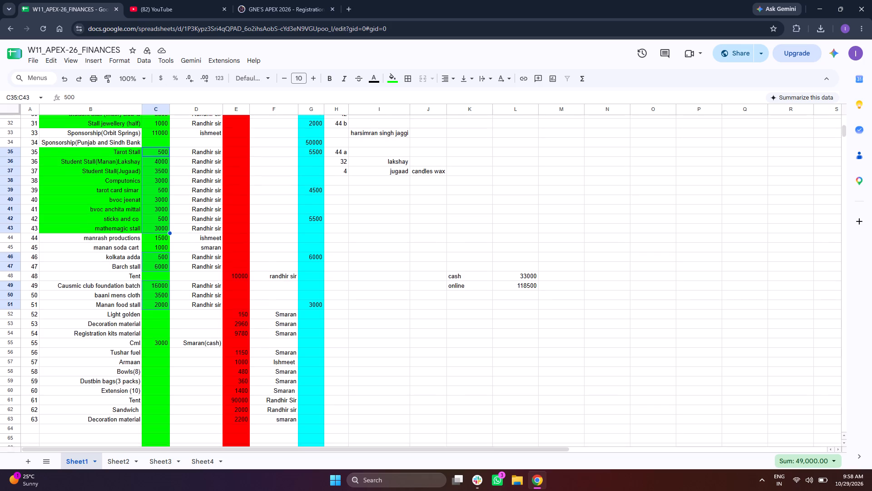
{"action": "scroll", "coordinate": [163, 143], "scroll_direction": "up", "scroll_amount": 1}
{"action": "left_click", "coordinate": [164, 168], "text": "ctrl"}
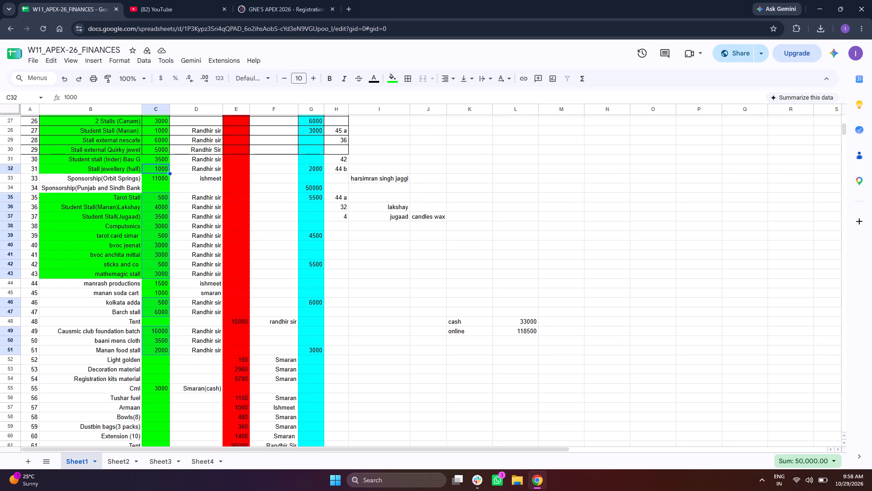
{"action": "left_click", "coordinate": [163, 160], "text": "ctrl"}
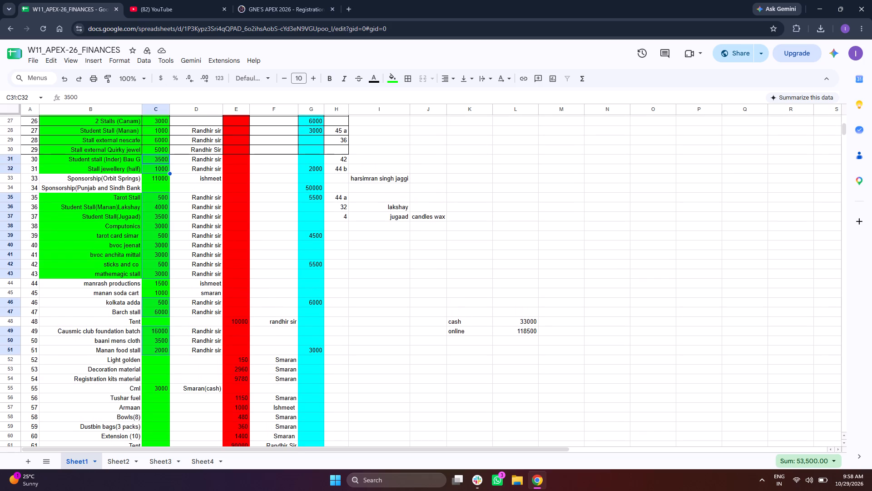
{"action": "left_click", "coordinate": [162, 146], "text": "ctrl"}
{"action": "left_click", "coordinate": [165, 139], "text": "ctrl"}
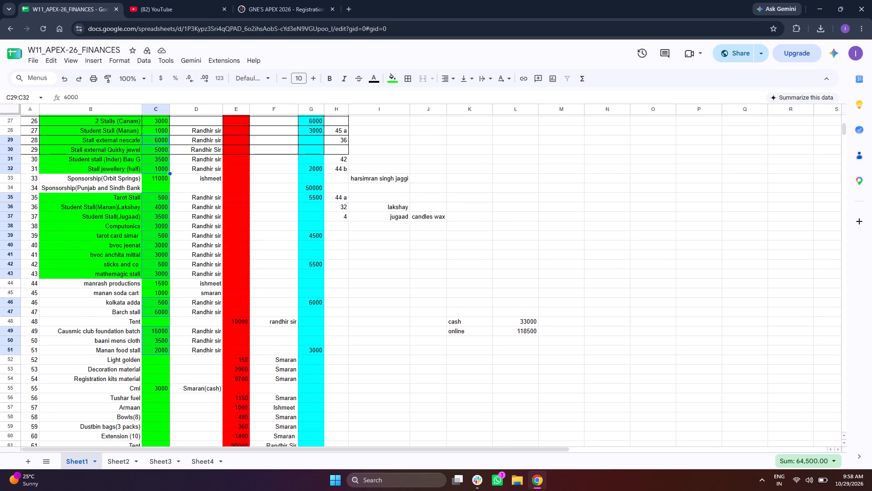
{"action": "left_click", "coordinate": [164, 130], "text": "ctrl"}
Add the incoming amounts in C25, C23, C21, C20, C18, C17 and C16 to Randhir sir's summed selection.
{"action": "scroll", "coordinate": [164, 130], "scroll_direction": "up", "scroll_amount": 2}
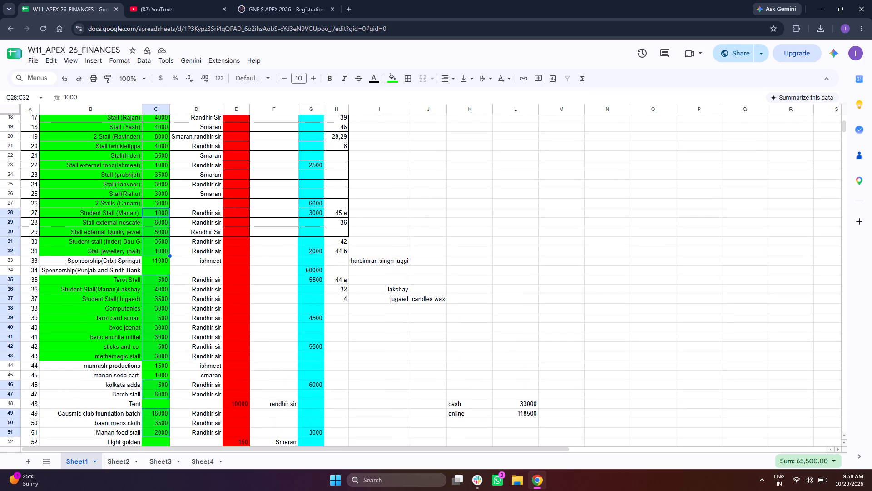
{"action": "left_click", "coordinate": [163, 182], "text": "ctrl"}
{"action": "left_click", "coordinate": [165, 166], "text": "ctrl"}
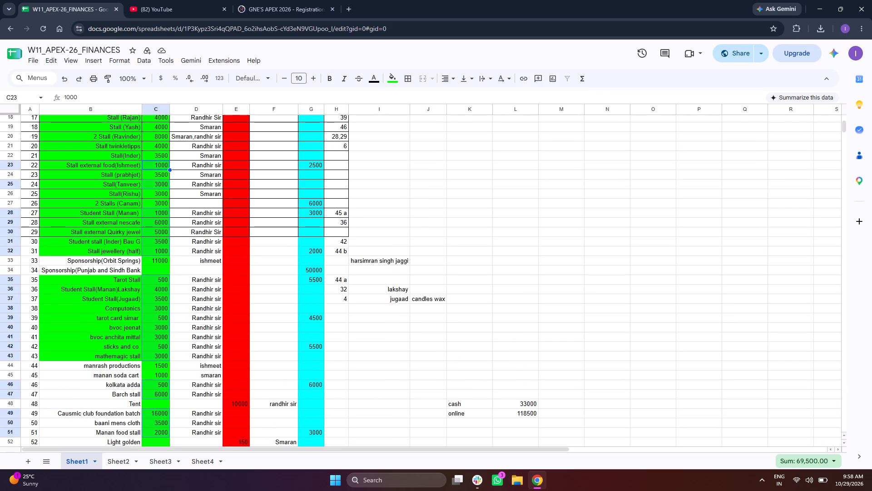
{"action": "left_click", "coordinate": [161, 143], "text": "ctrl"}
{"action": "scroll", "coordinate": [161, 143], "scroll_direction": "up", "scroll_amount": 1}
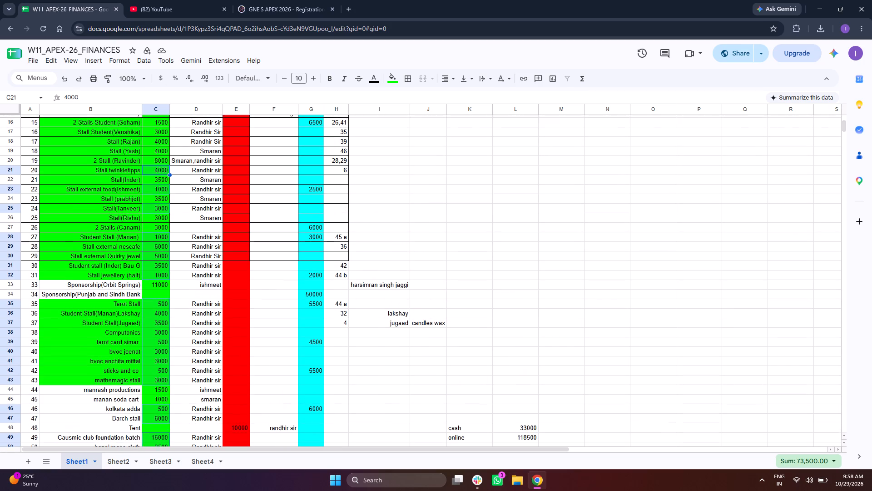
{"action": "scroll", "coordinate": [161, 143], "scroll_direction": "up", "scroll_amount": 1}
{"action": "left_click", "coordinate": [161, 176], "text": "ctrl"}
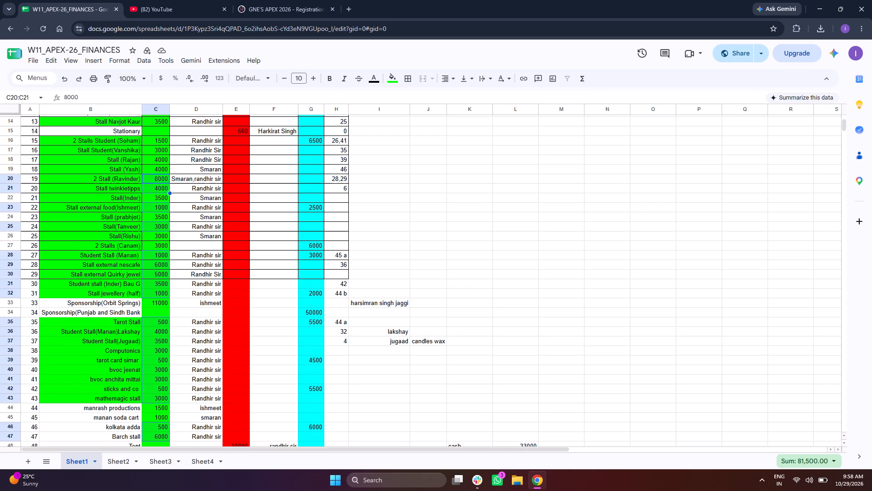
{"action": "left_click", "coordinate": [160, 158], "text": "ctrl"}
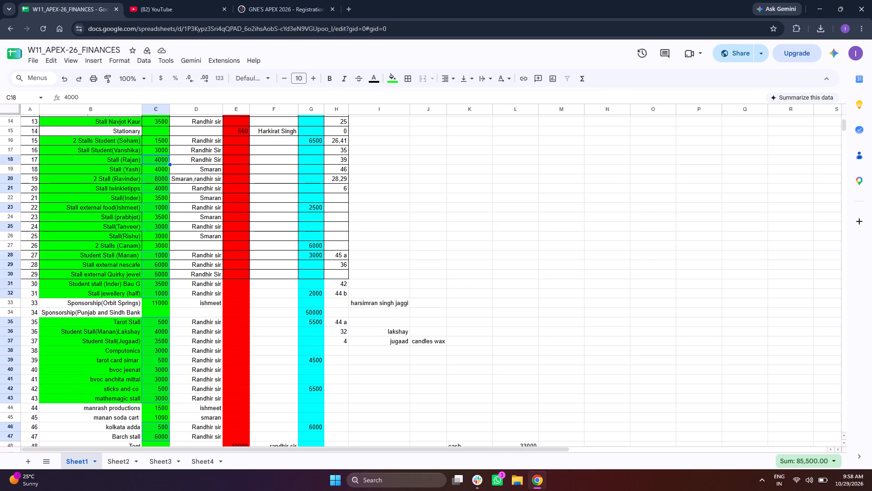
{"action": "left_click", "coordinate": [159, 150], "text": "ctrl"}
{"action": "left_click", "coordinate": [161, 136], "text": "ctrl"}
Add Randhir sir's incoming amounts in C14, C8, C6, C5 and C4 to the summed selection.
{"action": "scroll", "coordinate": [161, 136], "scroll_direction": "up", "scroll_amount": 1}
{"action": "left_click", "coordinate": [163, 172], "text": "ctrl"}
{"action": "scroll", "coordinate": [163, 172], "scroll_direction": "up", "scroll_amount": 1}
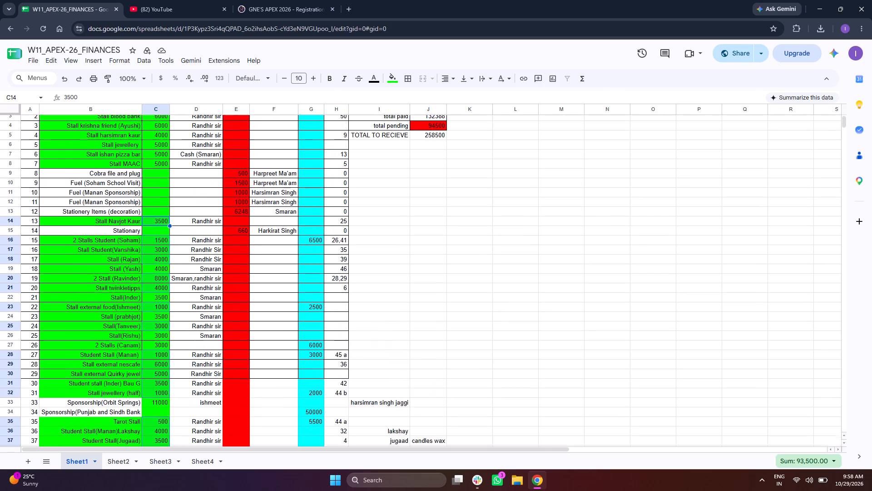
{"action": "scroll", "coordinate": [163, 172], "scroll_direction": "up", "scroll_amount": 1}
{"action": "left_click", "coordinate": [161, 186], "text": "ctrl"}
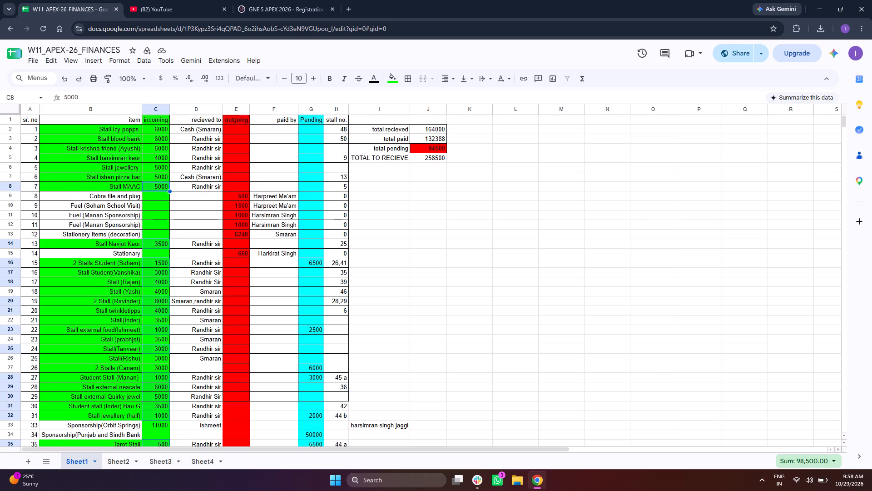
{"action": "scroll", "coordinate": [161, 186], "scroll_direction": "up", "scroll_amount": 1}
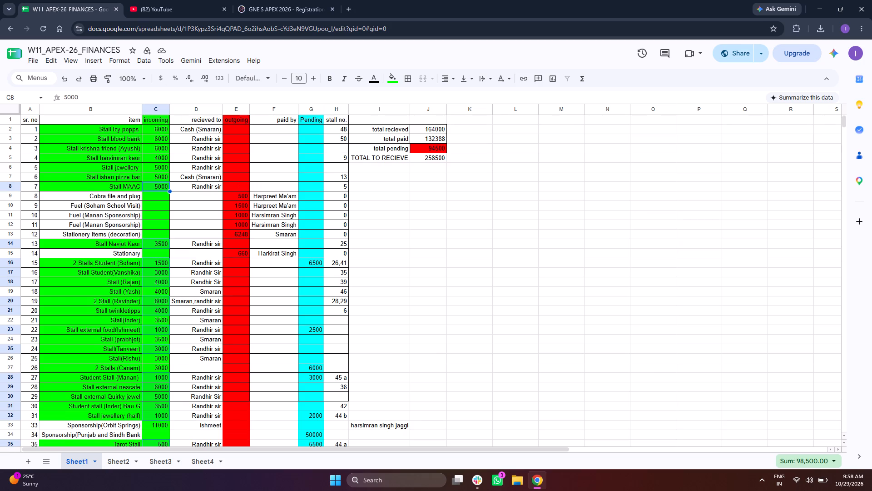
{"action": "left_click", "coordinate": [162, 168], "text": "ctrl"}
{"action": "left_click", "coordinate": [162, 156], "text": "ctrl"}
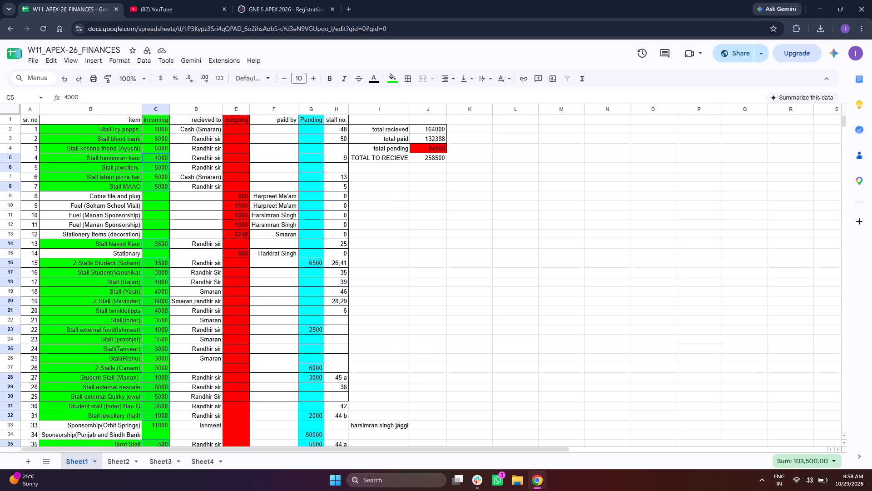
{"action": "left_click", "coordinate": [163, 146], "text": "ctrl"}
{"action": "left_click", "coordinate": [163, 132], "text": "ctrl"}
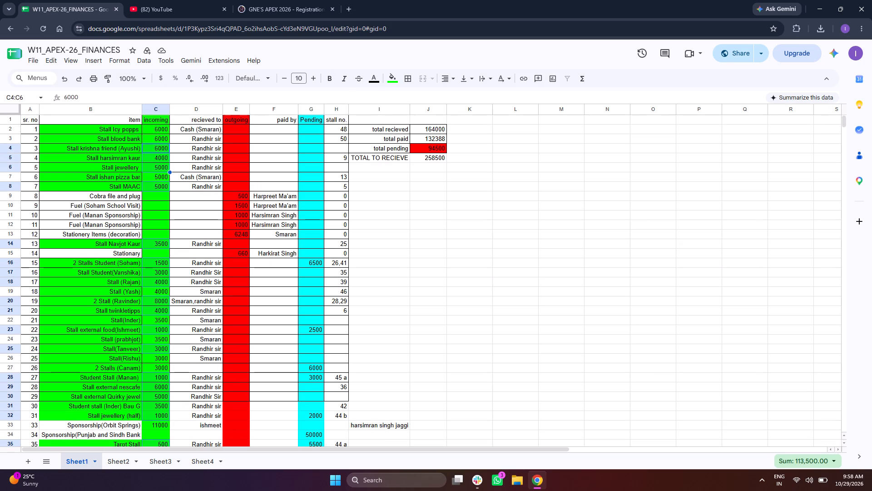
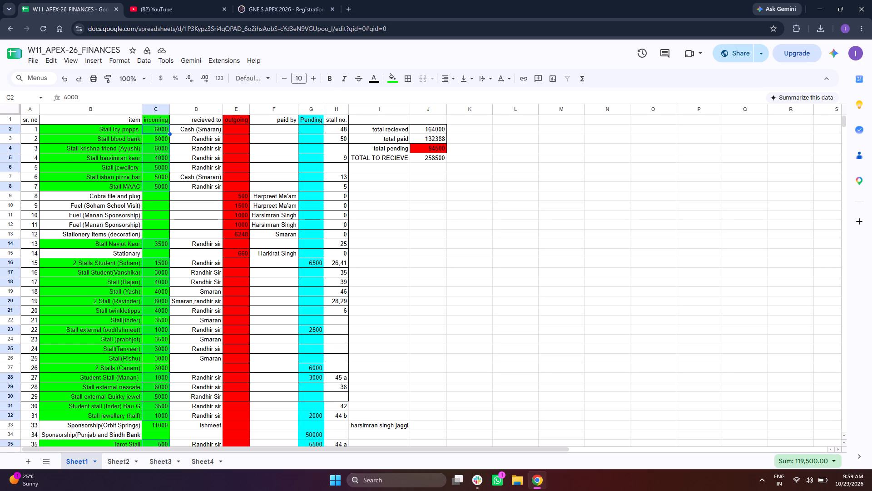
Clear the pending amount for Stall external food (Ishmeet) in G23.
{"action": "right_click", "coordinate": [320, 329]}
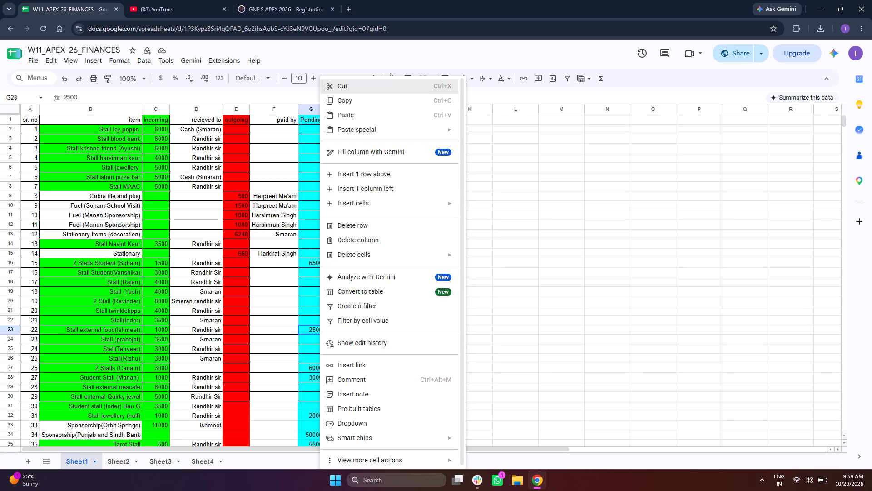
{"action": "left_click", "coordinate": [310, 329]}
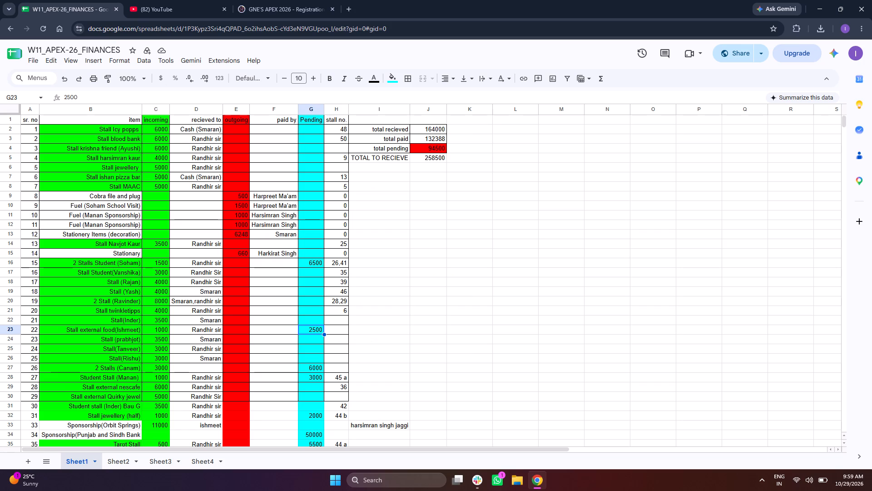
{"action": "key", "text": "BackSpace"}
{"action": "left_click", "coordinate": [465, 336]}
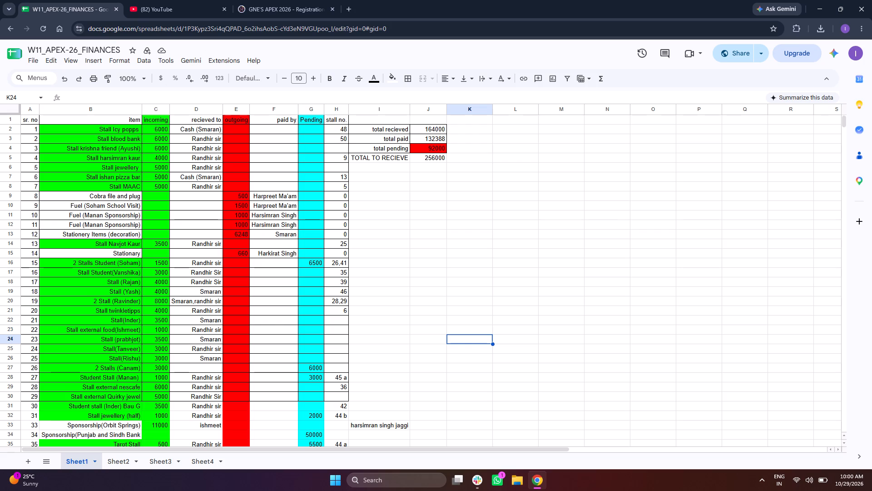
{"action": "left_click", "coordinate": [465, 336]}
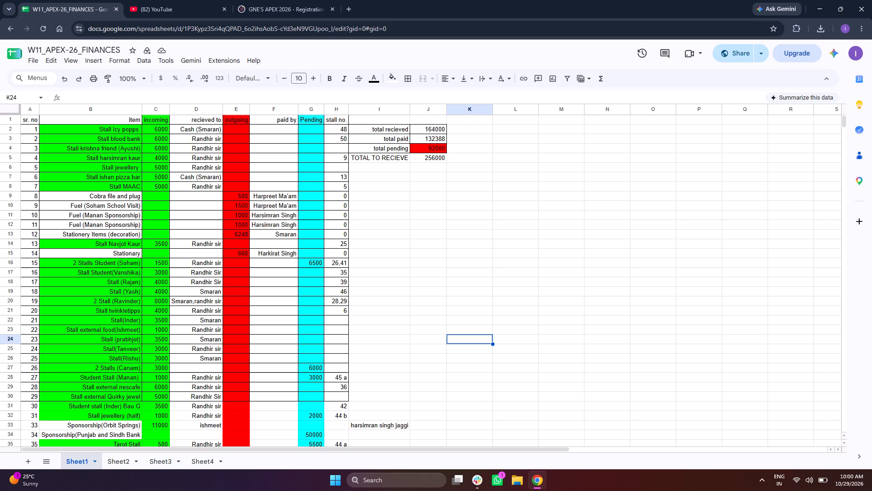
Review the finance entries on Sheet1 from the first stalls down to the last decoration material row, checking incoming, outgoing and pending amounts.
{"action": "scroll", "coordinate": [323, 265], "scroll_direction": "down", "scroll_amount": 1}
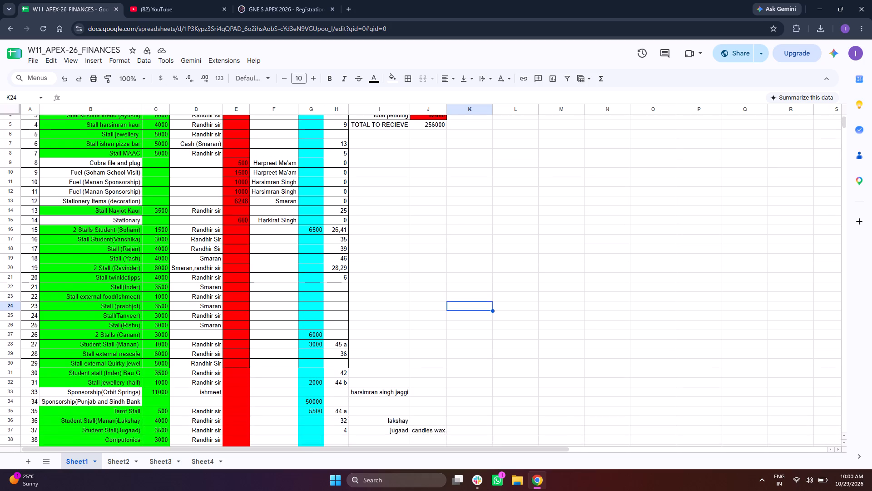
{"action": "scroll", "coordinate": [323, 265], "scroll_direction": "down", "scroll_amount": 1}
{"action": "scroll", "coordinate": [323, 319], "scroll_direction": "down", "scroll_amount": 1}
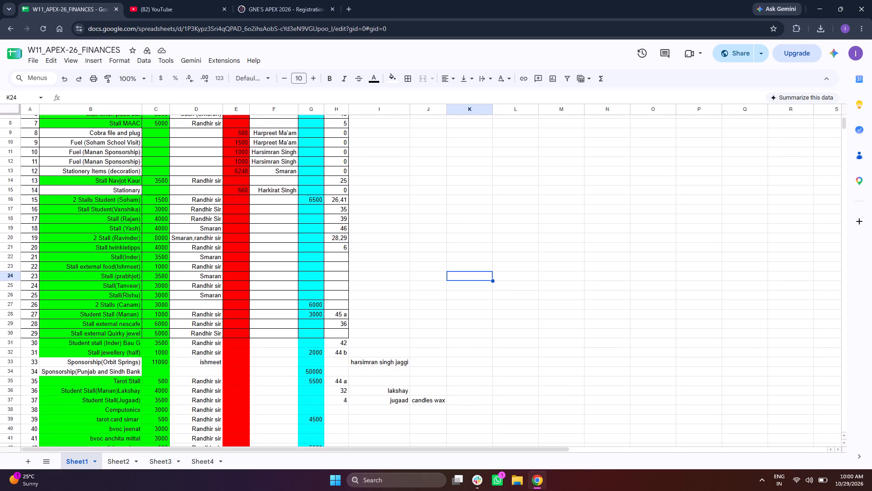
{"action": "scroll", "coordinate": [322, 315], "scroll_direction": "down", "scroll_amount": 1}
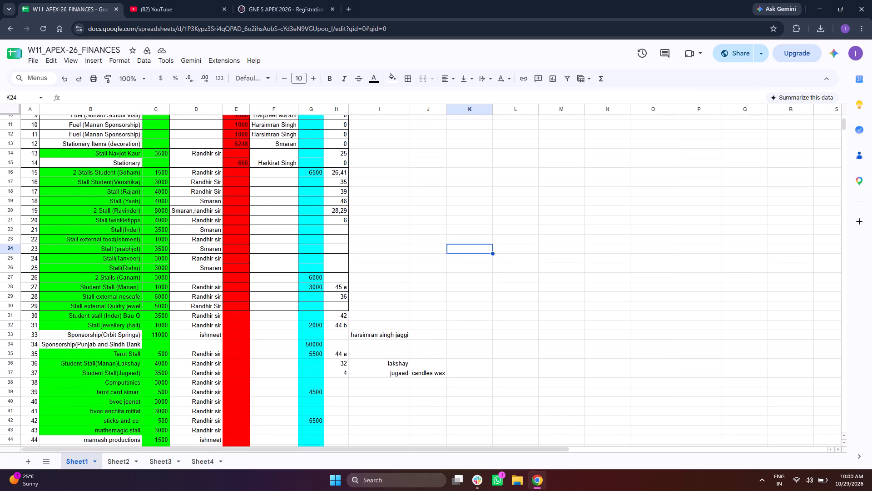
{"action": "scroll", "coordinate": [322, 315], "scroll_direction": "down", "scroll_amount": 1}
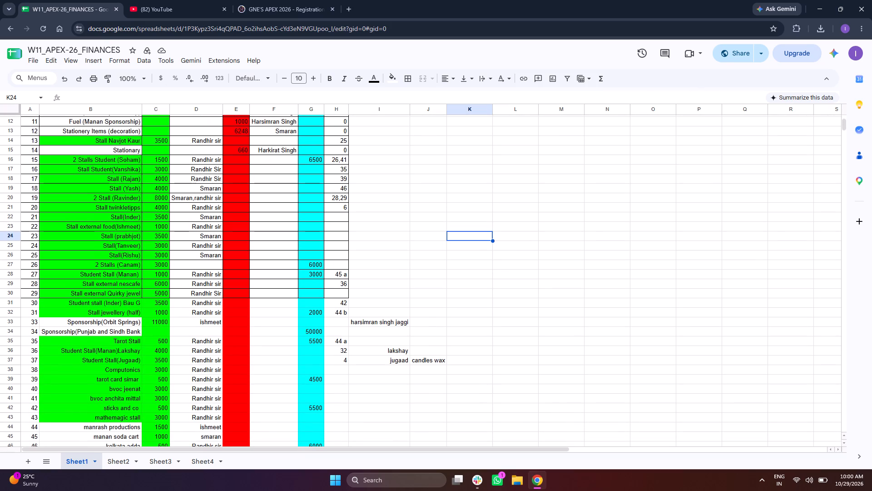
{"action": "scroll", "coordinate": [325, 318], "scroll_direction": "down", "scroll_amount": 1}
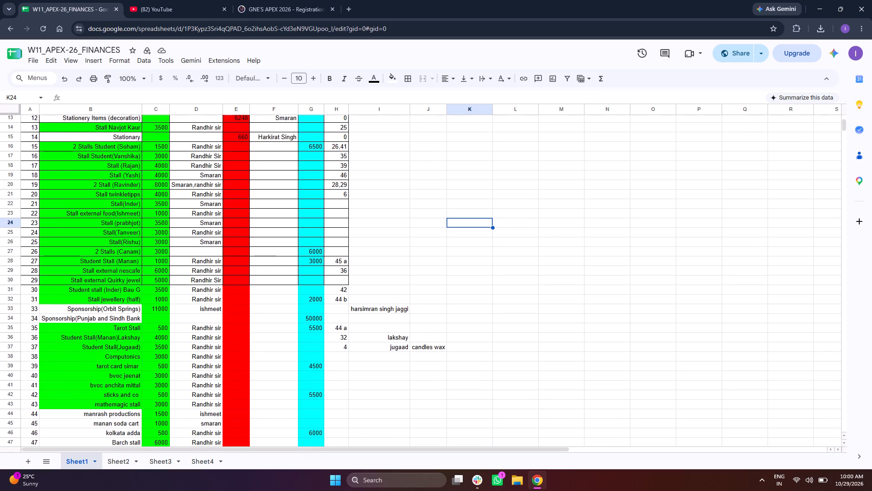
{"action": "scroll", "coordinate": [387, 358], "scroll_direction": "down", "scroll_amount": 1}
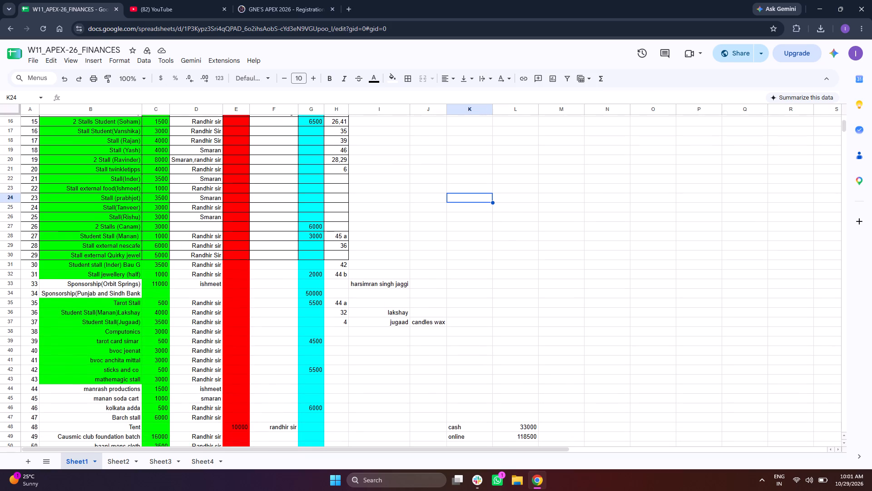
{"action": "scroll", "coordinate": [387, 358], "scroll_direction": "down", "scroll_amount": 1}
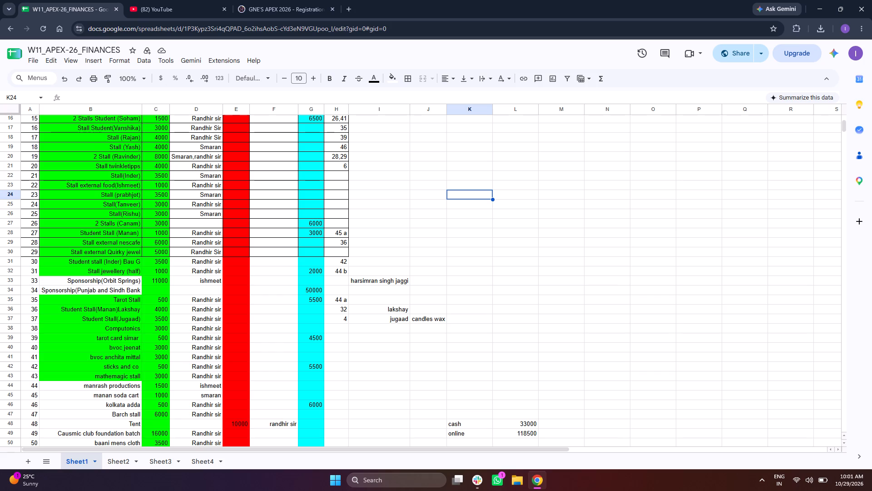
{"action": "scroll", "coordinate": [314, 300], "scroll_direction": "down", "scroll_amount": 1}
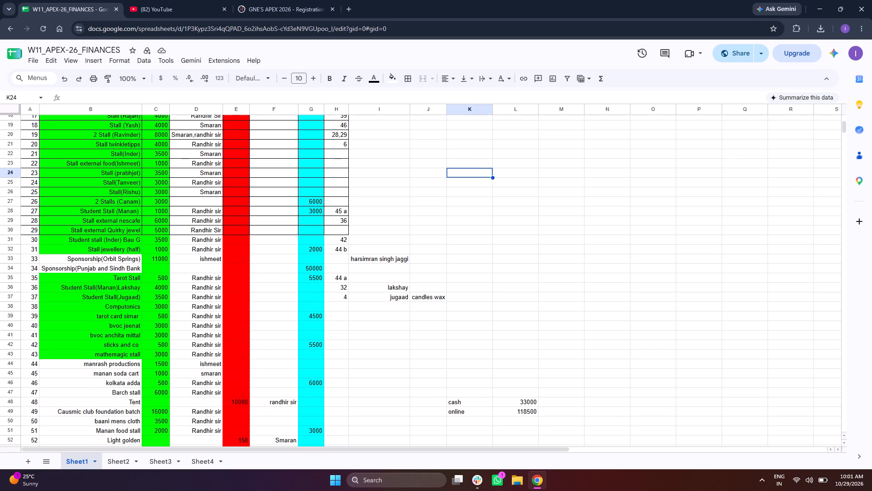
{"action": "scroll", "coordinate": [314, 309], "scroll_direction": "down", "scroll_amount": 1}
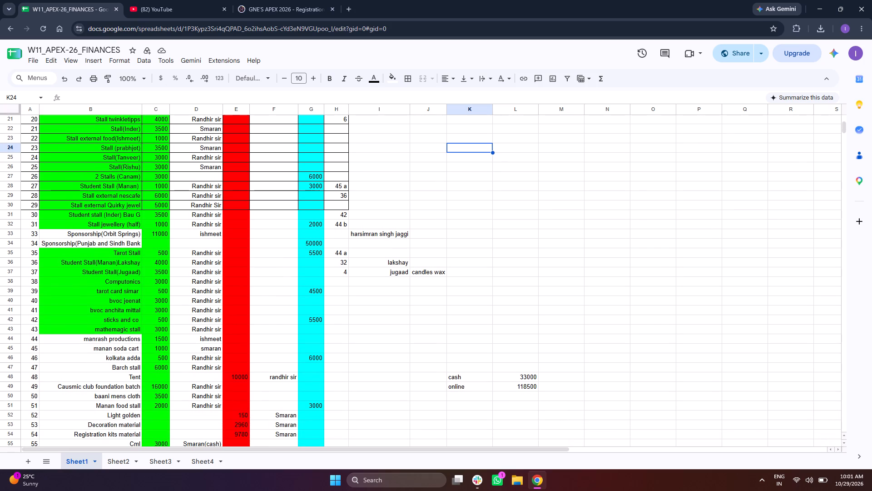
{"action": "scroll", "coordinate": [313, 323], "scroll_direction": "down", "scroll_amount": 1}
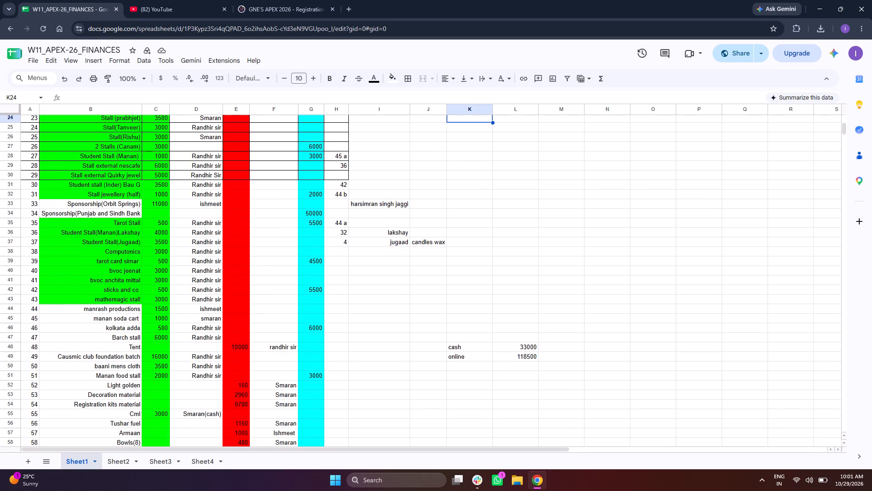
{"action": "scroll", "coordinate": [314, 326], "scroll_direction": "down", "scroll_amount": 1}
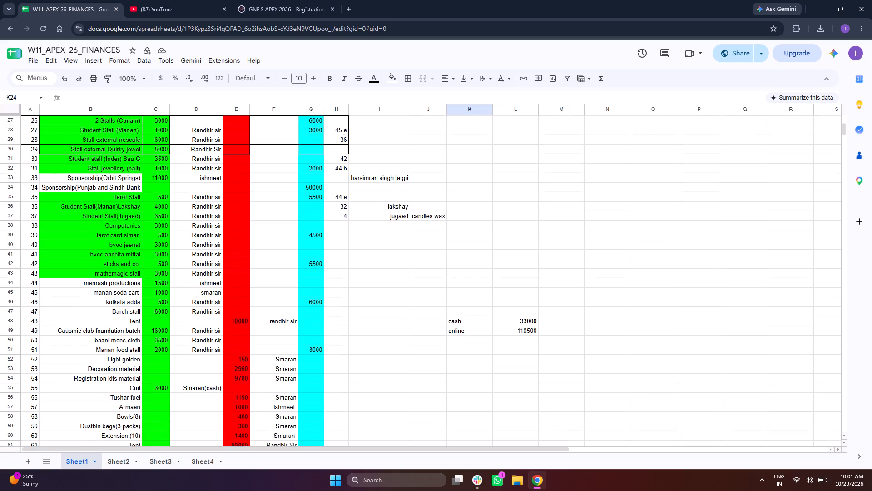
{"action": "scroll", "coordinate": [314, 326], "scroll_direction": "down", "scroll_amount": 2}
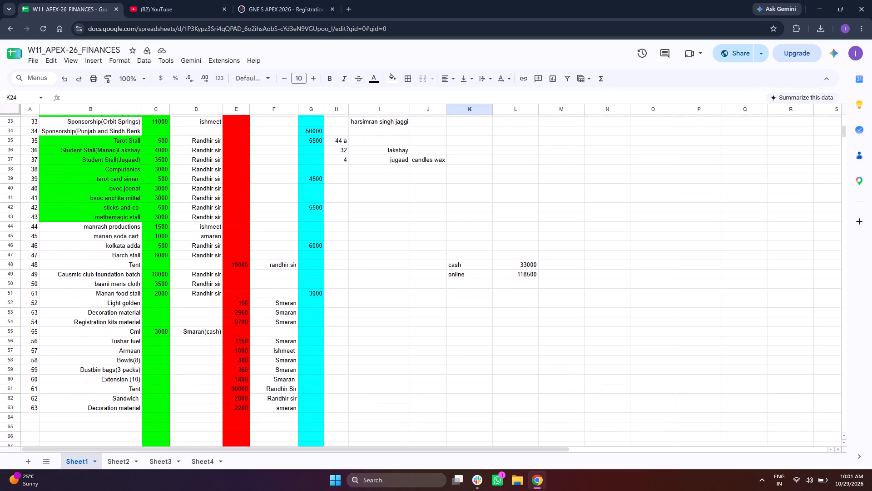
{"action": "scroll", "coordinate": [309, 328], "scroll_direction": "down", "scroll_amount": 2}
Recheck the Sheet1 entries from the upper stall rows down to the per-person in-hand notes for Smaran, Randhir sir and Ishmeet.
{"action": "scroll", "coordinate": [309, 328], "scroll_direction": "up", "scroll_amount": 11}
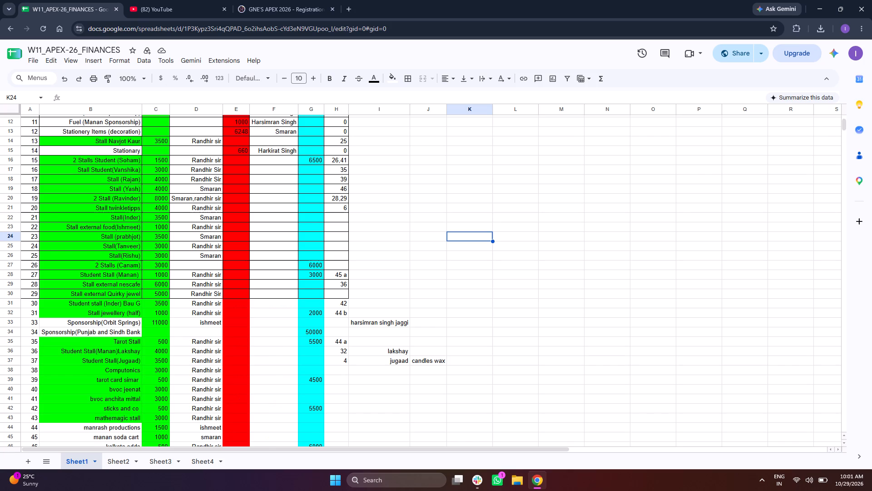
{"action": "scroll", "coordinate": [421, 330], "scroll_direction": "down", "scroll_amount": 1}
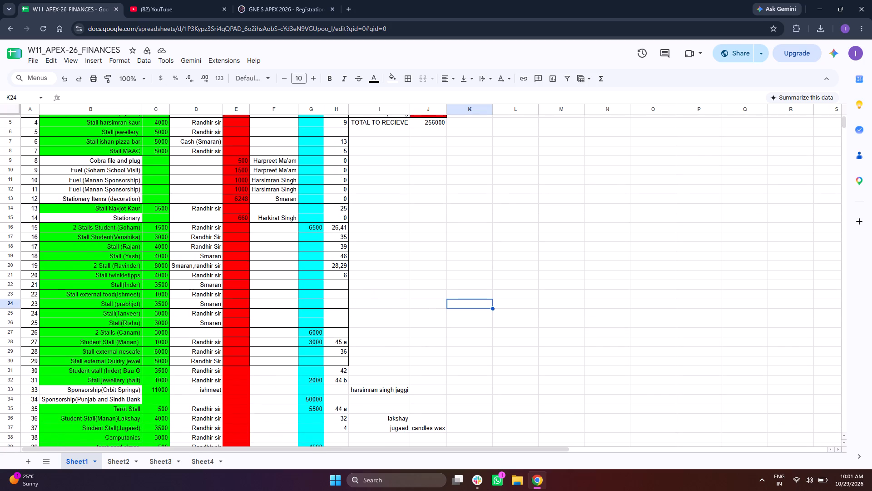
{"action": "scroll", "coordinate": [421, 330], "scroll_direction": "down", "scroll_amount": 2}
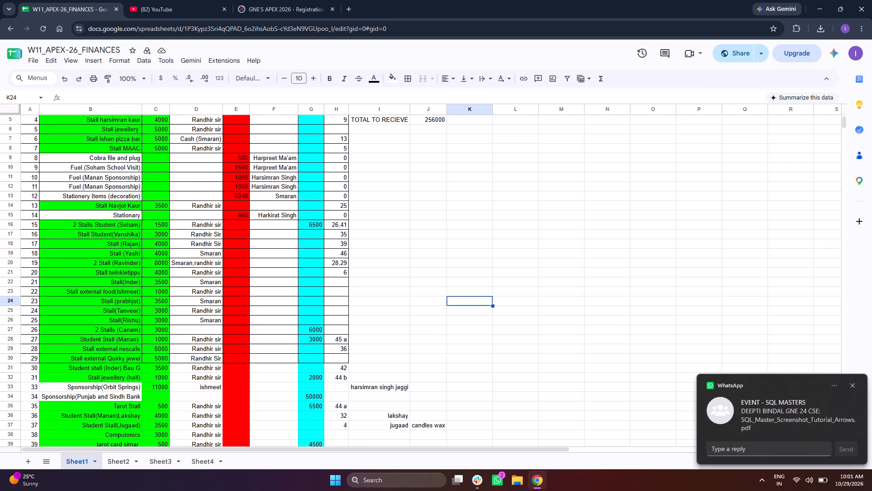
{"action": "scroll", "coordinate": [421, 330], "scroll_direction": "down", "scroll_amount": 2}
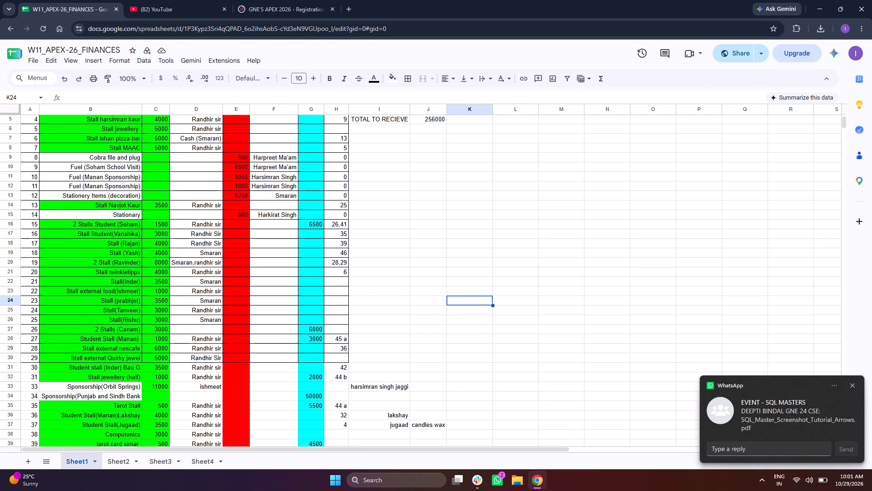
{"action": "scroll", "coordinate": [421, 330], "scroll_direction": "down", "scroll_amount": 1}
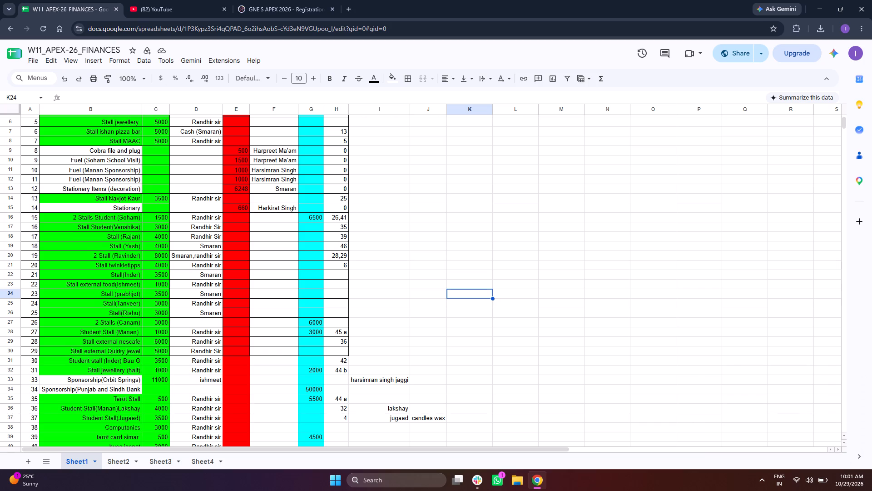
{"action": "scroll", "coordinate": [421, 330], "scroll_direction": "down", "scroll_amount": 4}
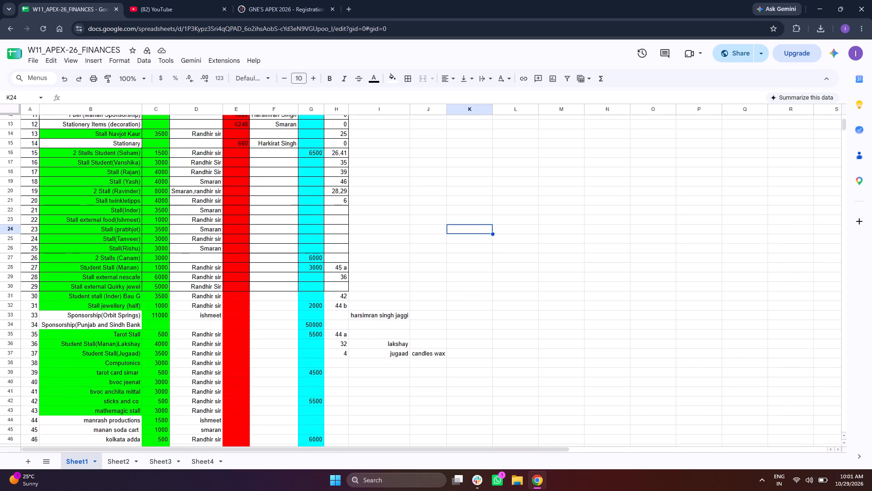
{"action": "scroll", "coordinate": [421, 330], "scroll_direction": "down", "scroll_amount": 2}
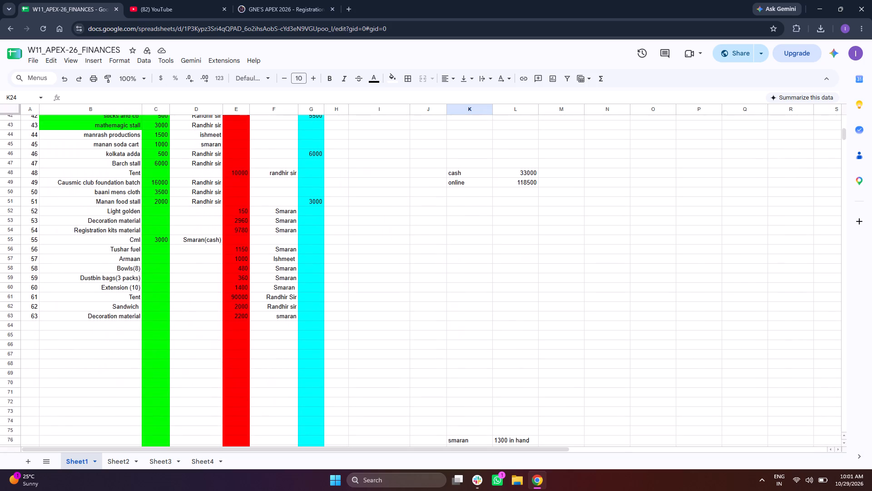
{"action": "scroll", "coordinate": [421, 330], "scroll_direction": "down", "scroll_amount": 3}
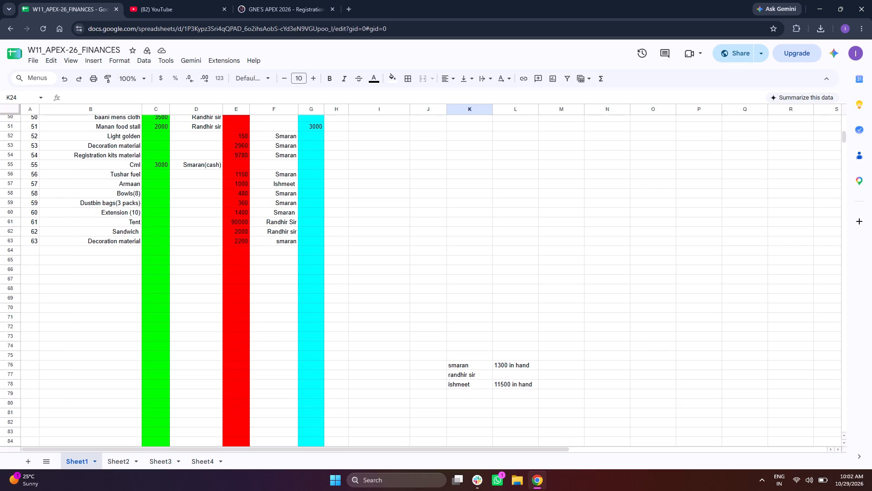
{"action": "scroll", "coordinate": [421, 330], "scroll_direction": "down", "scroll_amount": 3}
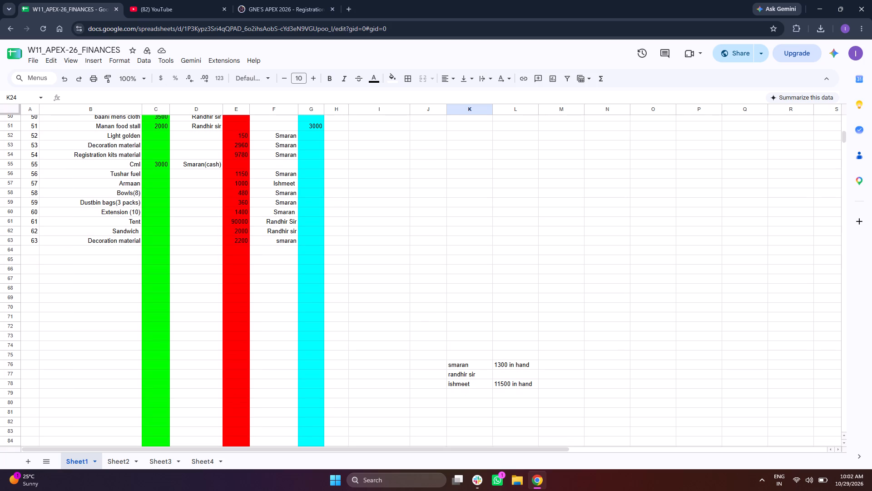
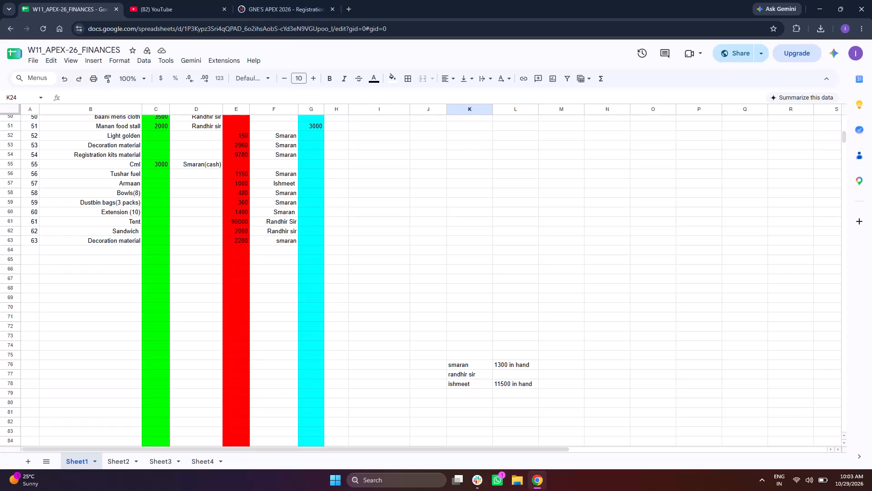
Review the incoming, outgoing and pending entries from row 63 back up to the overall totals beside the first rows.
{"action": "scroll", "coordinate": [237, 243], "scroll_direction": "up", "scroll_amount": 1}
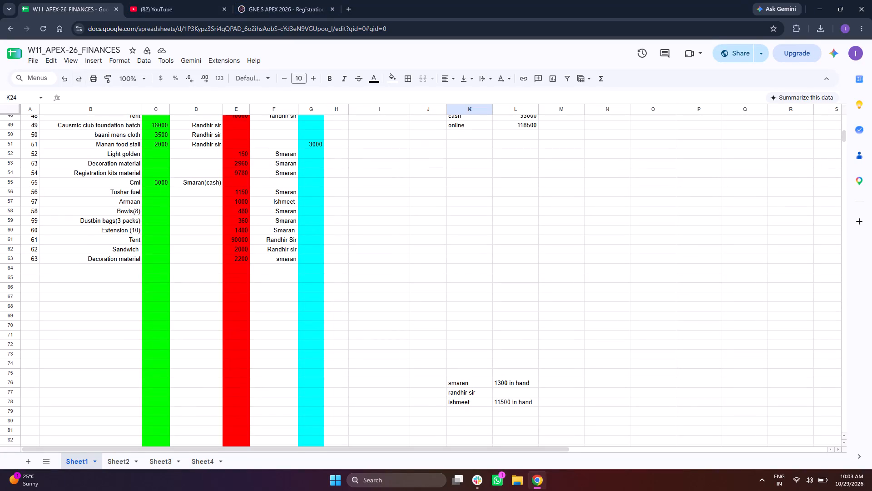
{"action": "scroll", "coordinate": [237, 243], "scroll_direction": "up", "scroll_amount": 1}
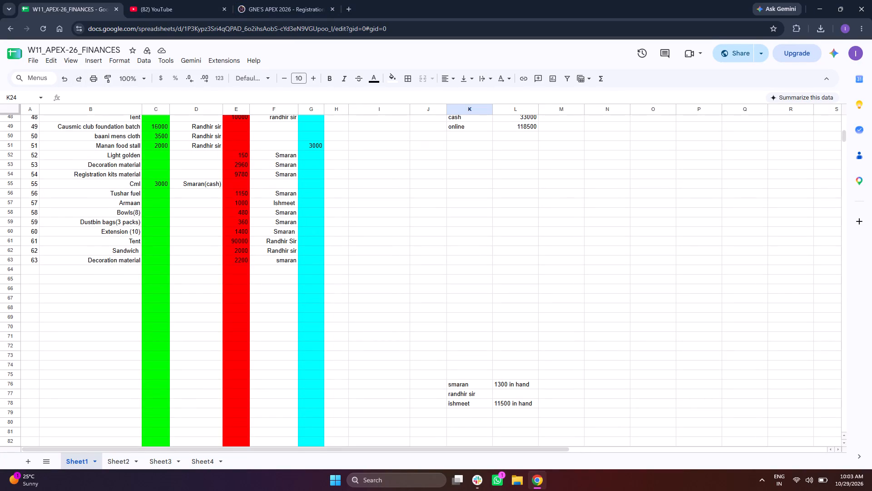
{"action": "scroll", "coordinate": [245, 289], "scroll_direction": "up", "scroll_amount": 4}
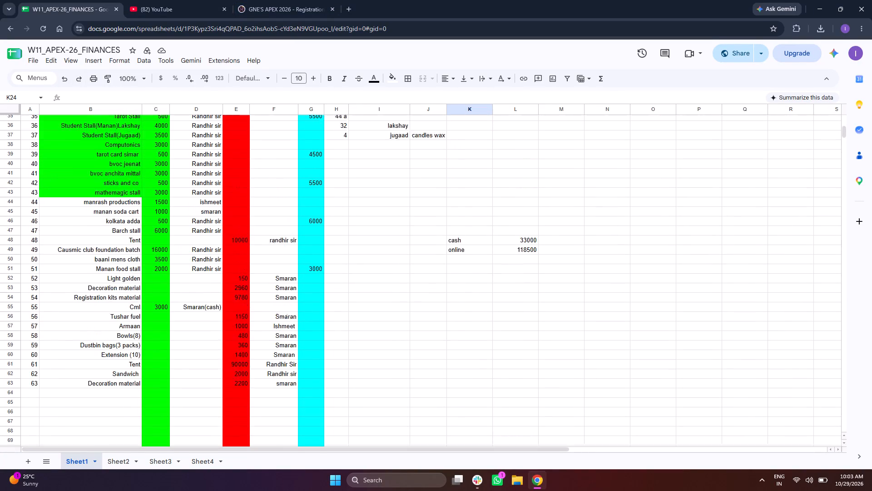
{"action": "scroll", "coordinate": [245, 289], "scroll_direction": "up", "scroll_amount": 3}
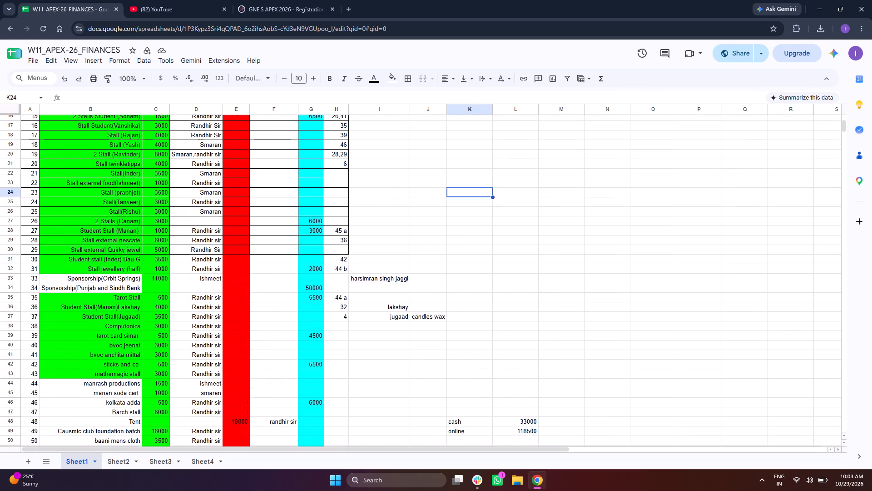
{"action": "scroll", "coordinate": [245, 289], "scroll_direction": "up", "scroll_amount": 1}
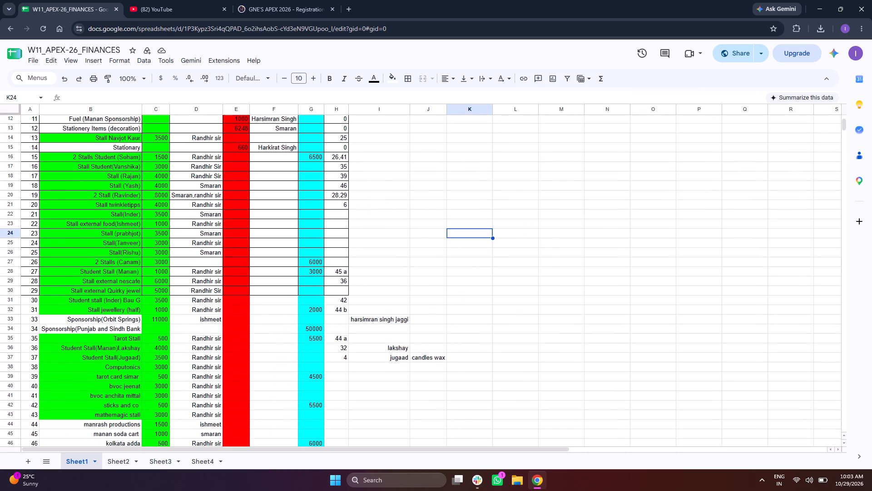
{"action": "scroll", "coordinate": [245, 289], "scroll_direction": "up", "scroll_amount": 2}
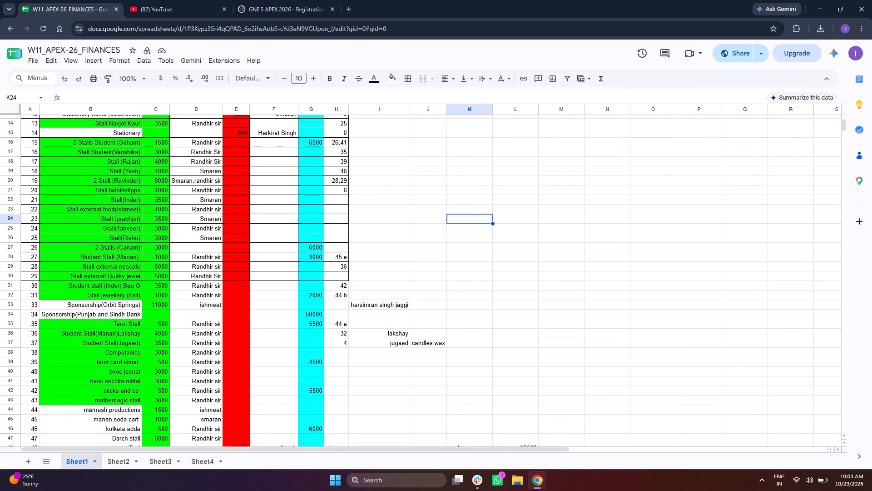
{"action": "scroll", "coordinate": [245, 289], "scroll_direction": "up", "scroll_amount": 1}
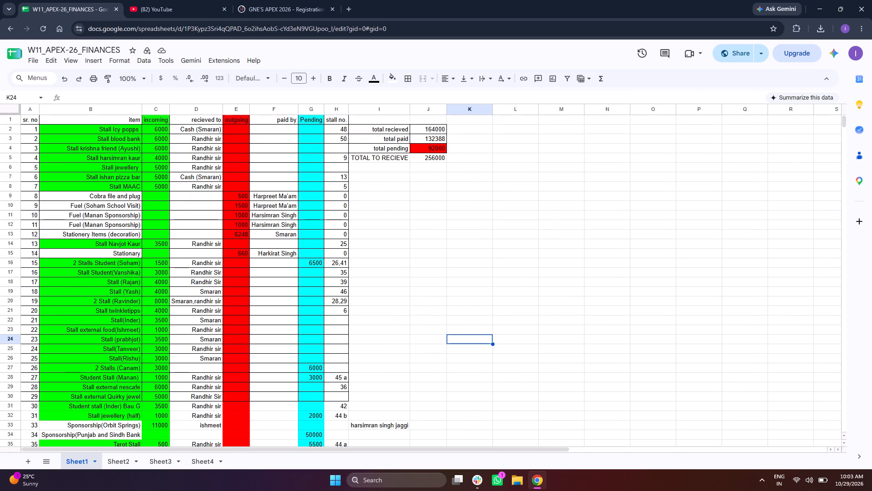
{"action": "left_click", "coordinate": [404, 292]}
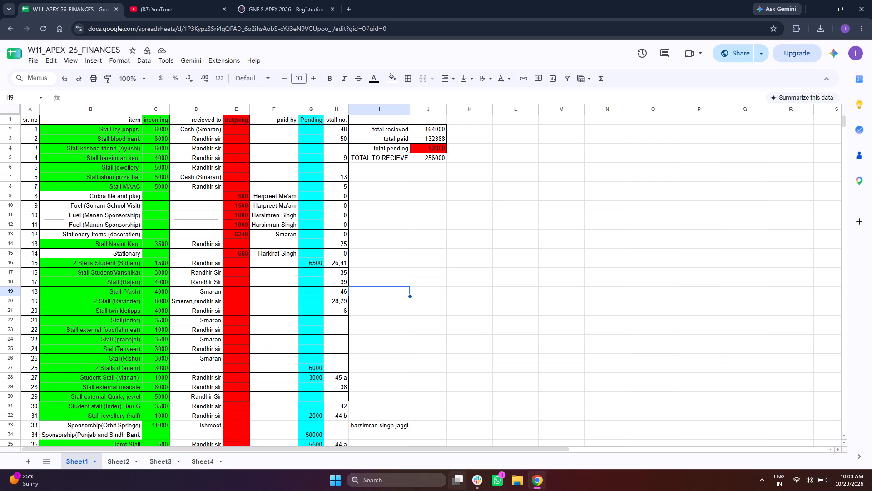
Switch to File Explorer, view the numbered stall layout image Screenshot 2026-10-29 012102.png from the Gallery, and close it.
{"action": "double_click", "coordinate": [510, 486]}
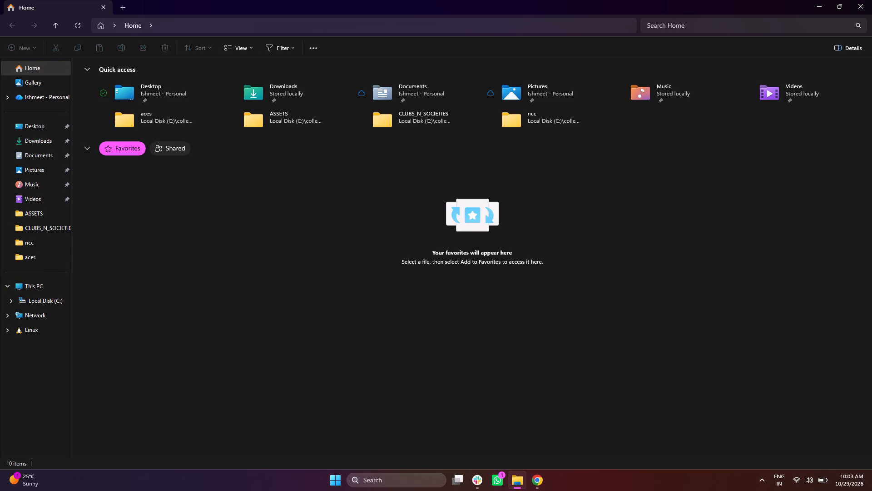
{"action": "left_click", "coordinate": [56, 87]}
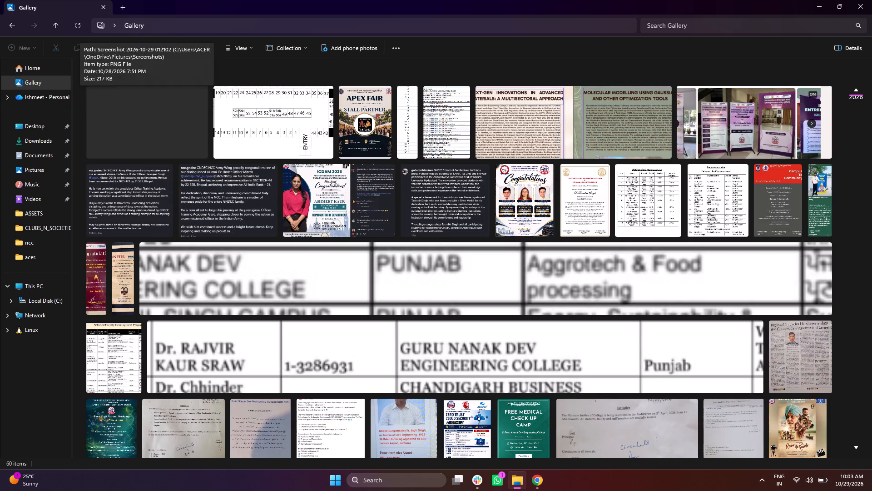
{"action": "double_click", "coordinate": [193, 155]}
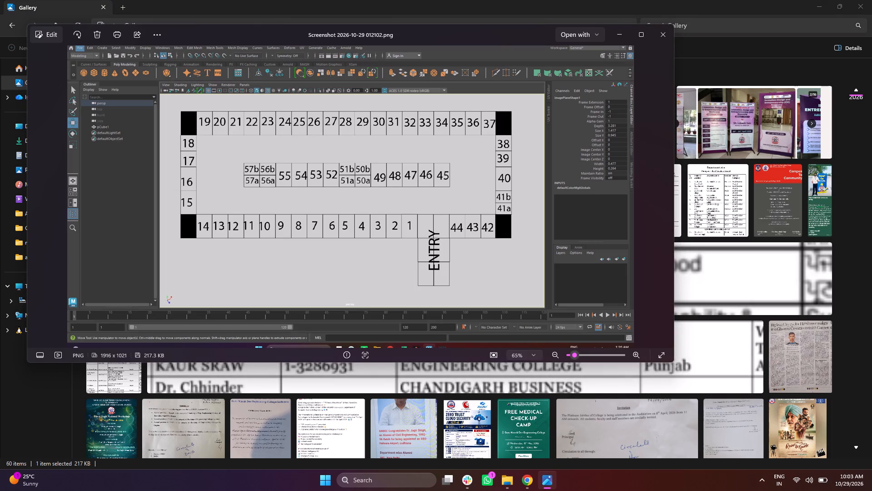
{"action": "left_click", "coordinate": [669, 39]}
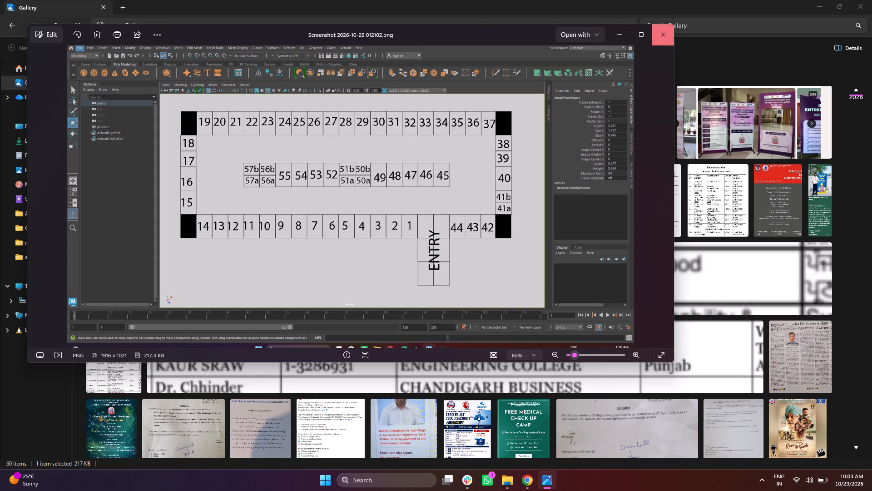
Open the stall layout image Screenshot 2026-10-29 005640.png from the Gallery and copy it to the clipboard.
{"action": "double_click", "coordinate": [287, 105]}
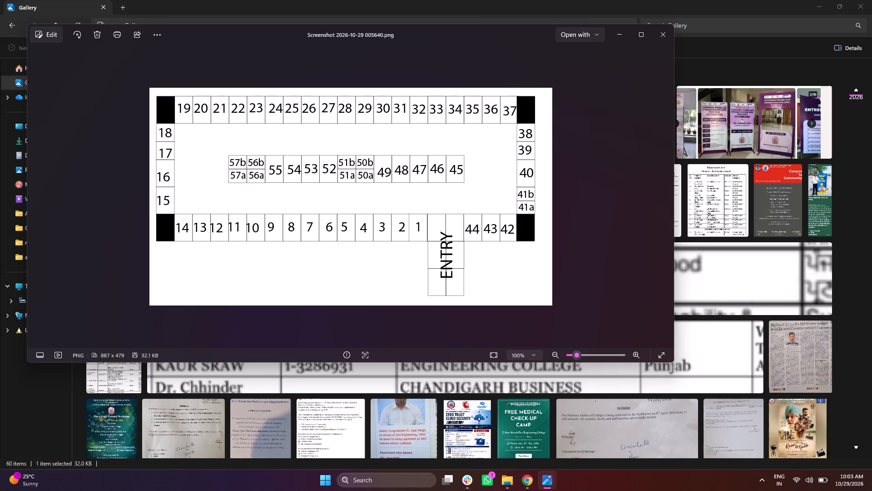
{"action": "left_click", "coordinate": [286, 161]}
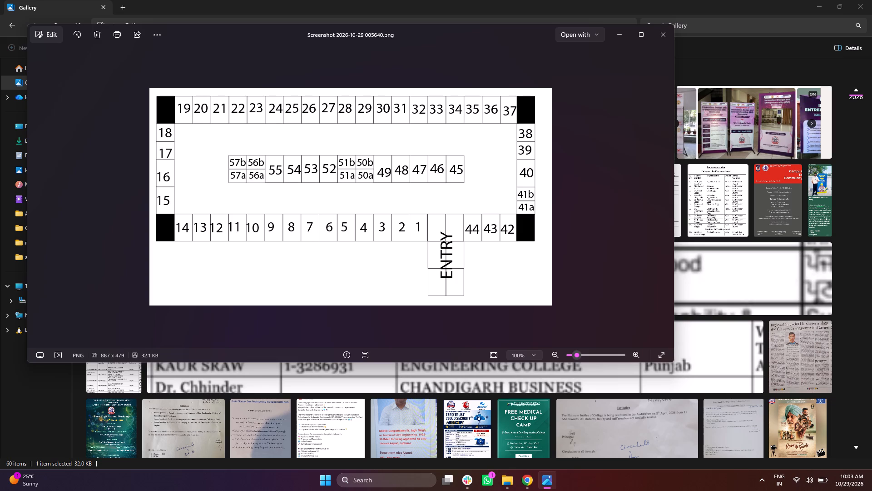
{"action": "right_click", "coordinate": [286, 161]}
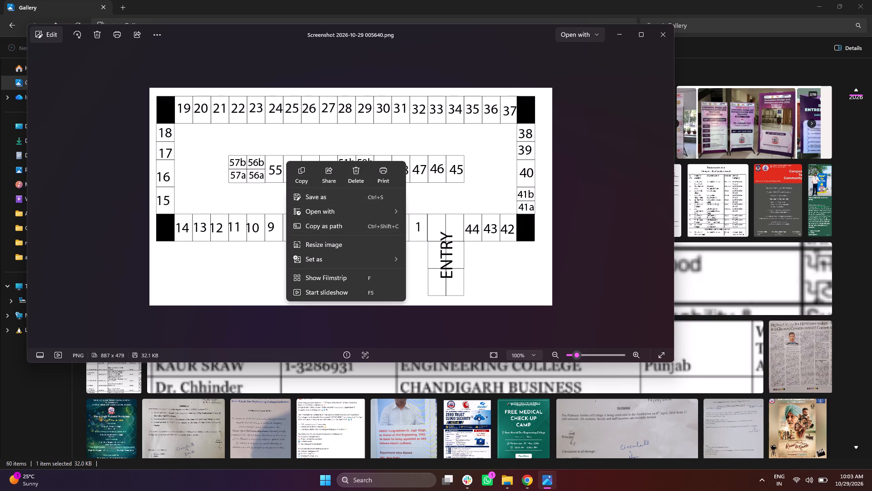
{"action": "left_click", "coordinate": [161, 30]}
{"action": "left_click", "coordinate": [156, 35]}
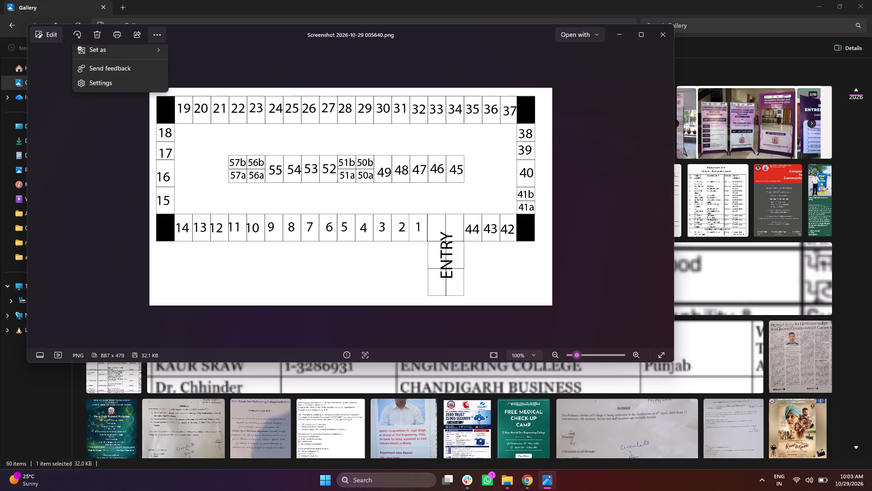
{"action": "left_click", "coordinate": [141, 70]}
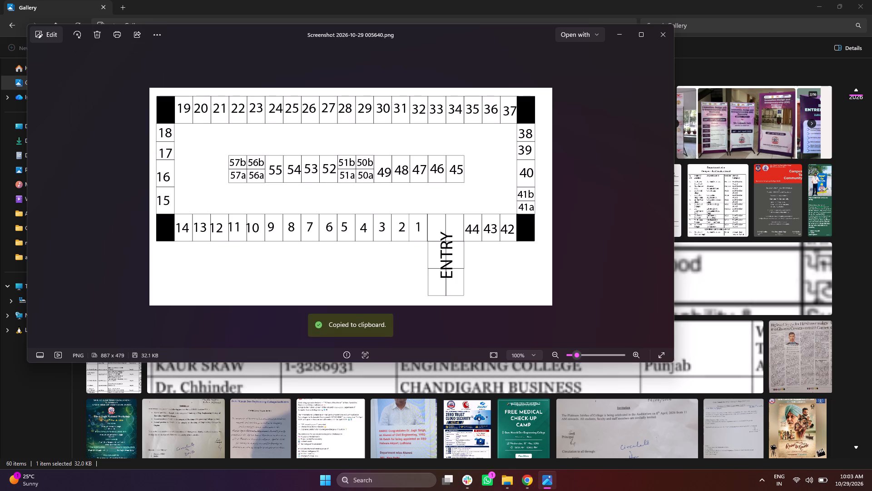
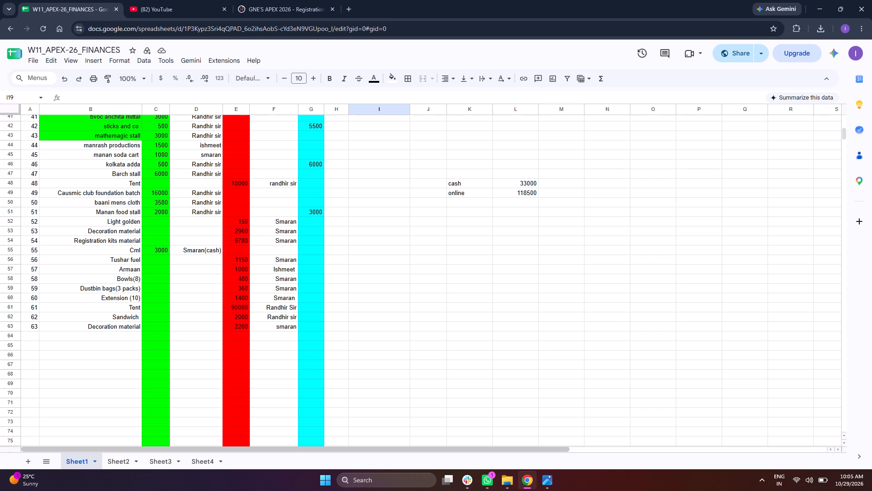
Review the incoming, outgoing and pending entries between rows 31 and 63, including the cash and online amounts beside them.
{"action": "scroll", "coordinate": [155, 213], "scroll_direction": "up", "scroll_amount": 2}
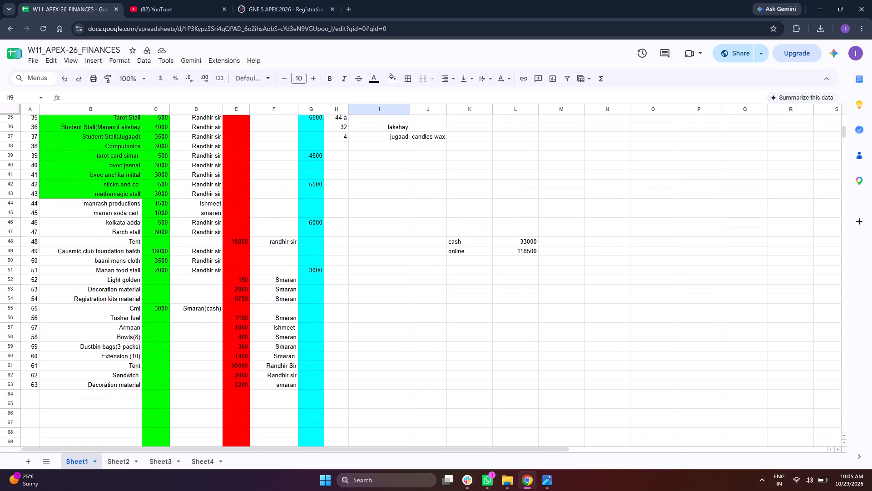
{"action": "scroll", "coordinate": [155, 213], "scroll_direction": "up", "scroll_amount": 1}
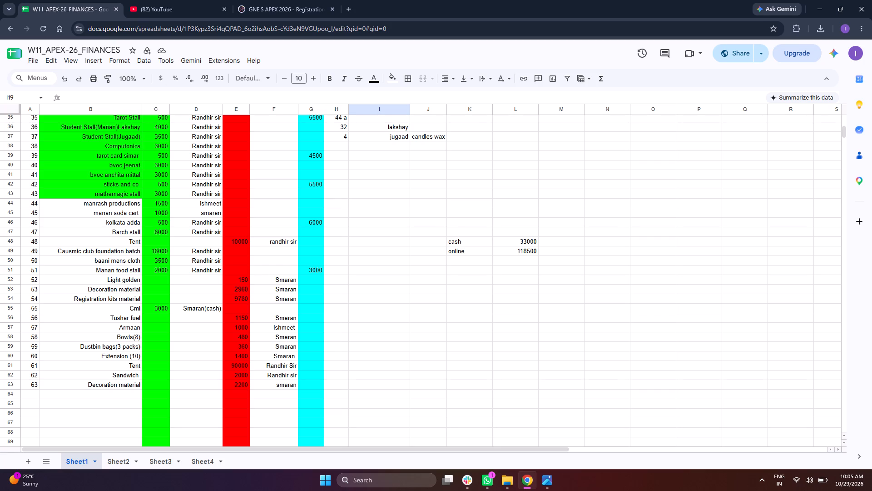
{"action": "scroll", "coordinate": [156, 184], "scroll_direction": "up", "scroll_amount": 1}
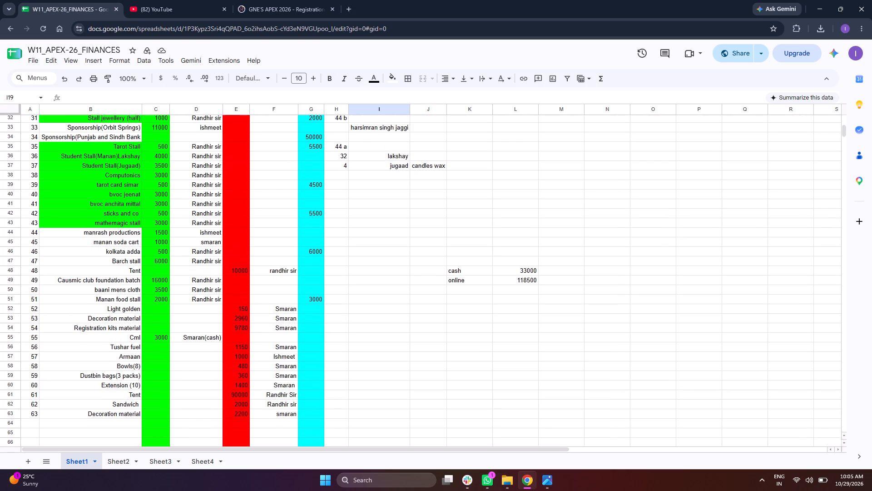
{"action": "scroll", "coordinate": [156, 184], "scroll_direction": "up", "scroll_amount": 2}
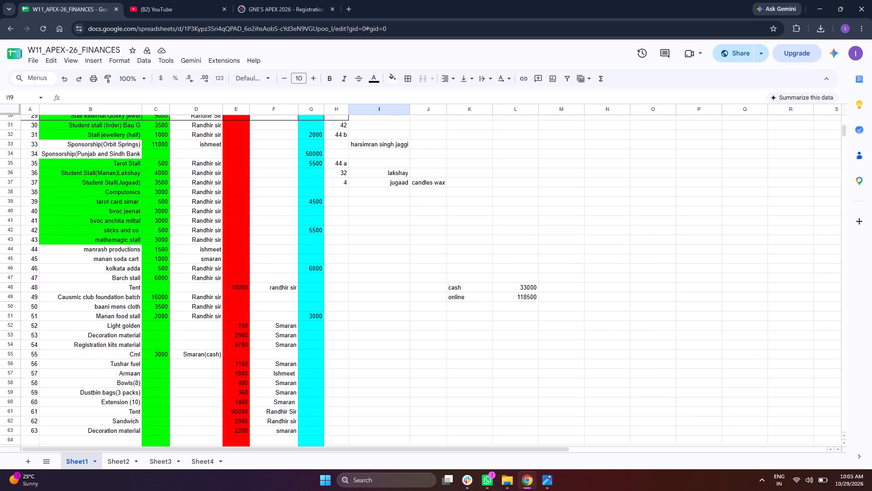
{"action": "scroll", "coordinate": [156, 184], "scroll_direction": "up", "scroll_amount": 2}
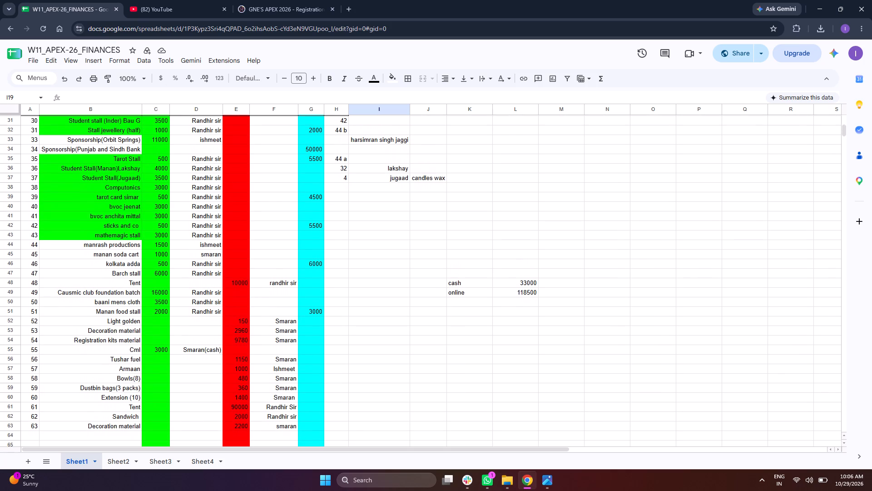
{"action": "scroll", "coordinate": [156, 184], "scroll_direction": "down", "scroll_amount": 1}
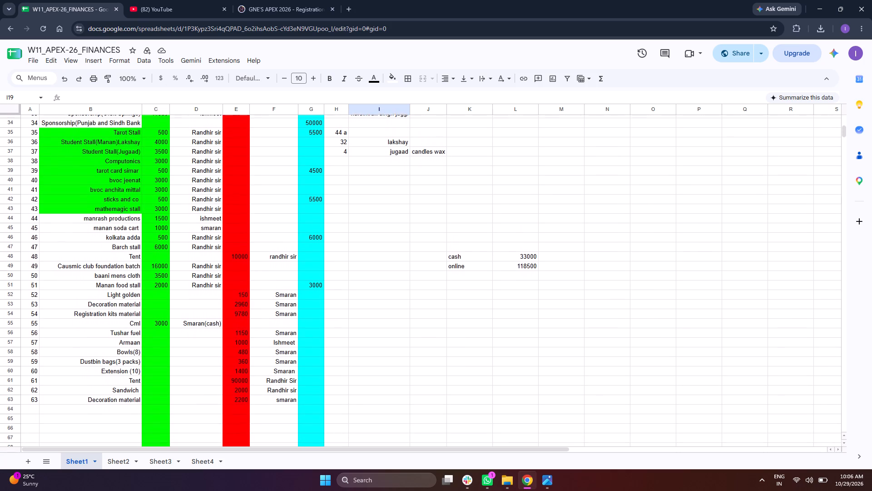
{"action": "scroll", "coordinate": [156, 184], "scroll_direction": "down", "scroll_amount": 1}
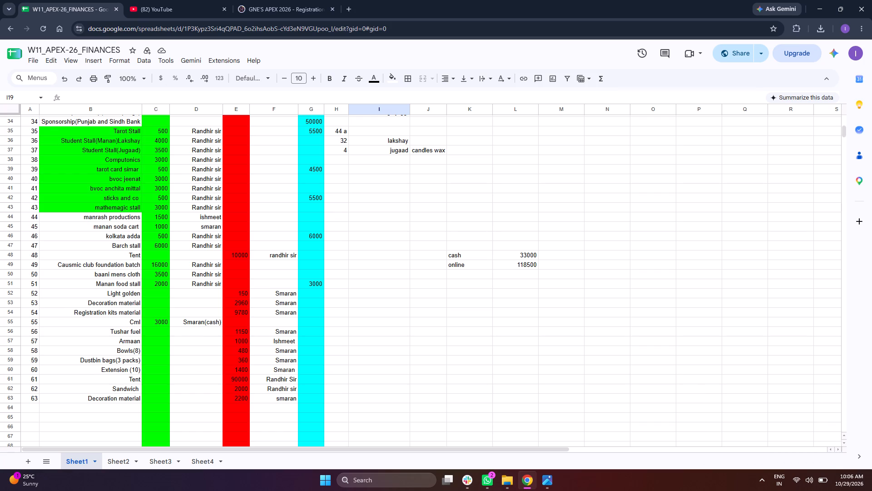
Set the incoming amount for Causmic club foundation batch in C49 to 15500.
{"action": "left_click", "coordinate": [166, 267]}
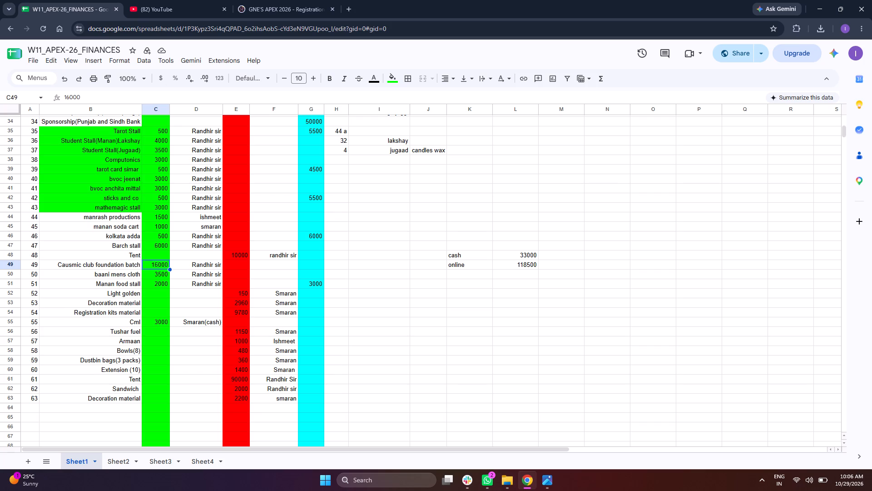
{"action": "key", "text": "BackSpace"}
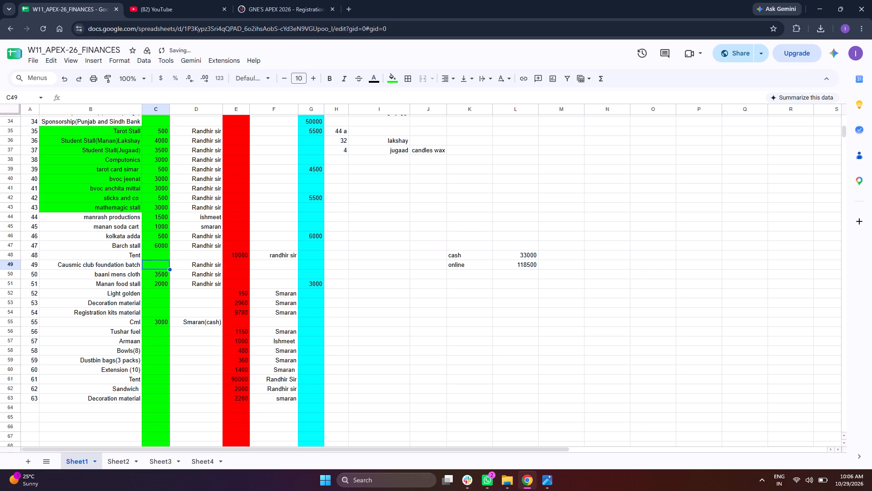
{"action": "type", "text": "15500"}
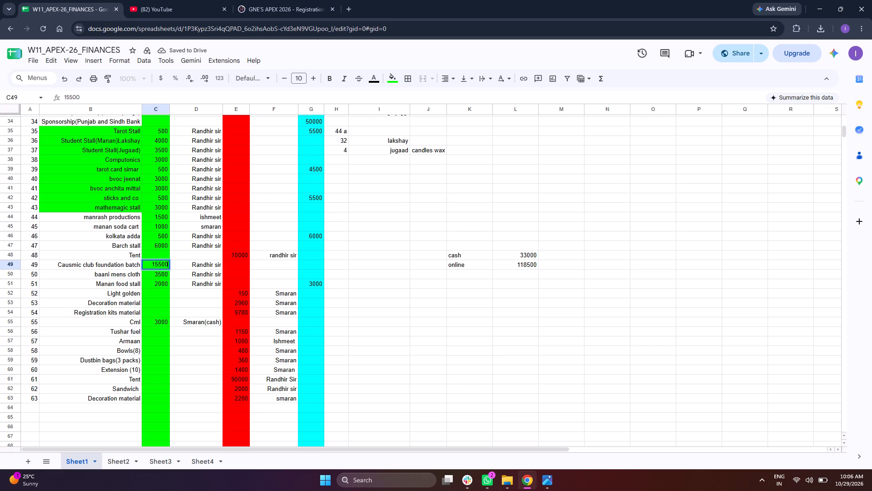
{"action": "left_click", "coordinate": [350, 346]}
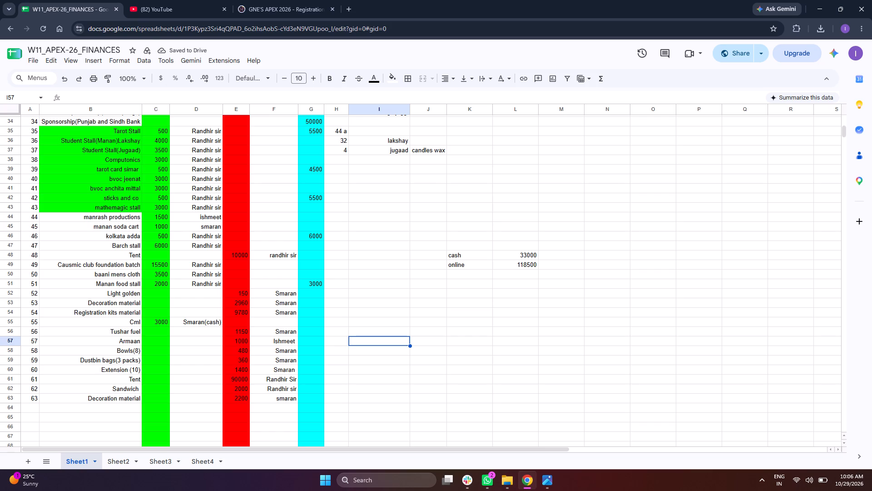
Select the online amount in L49, below the cash amount.
{"action": "left_click", "coordinate": [510, 263]}
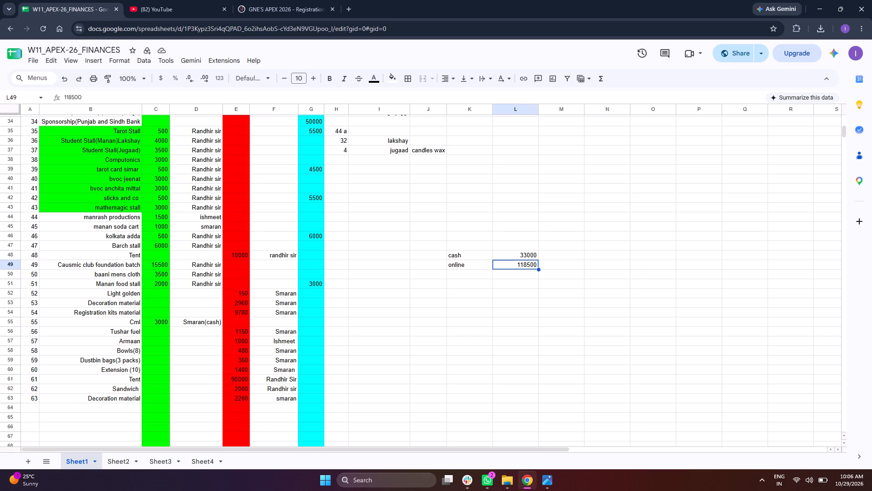
Set the incoming amount for Causmic club foundation batch in row 49 to 16000.
{"action": "left_click", "coordinate": [162, 265]}
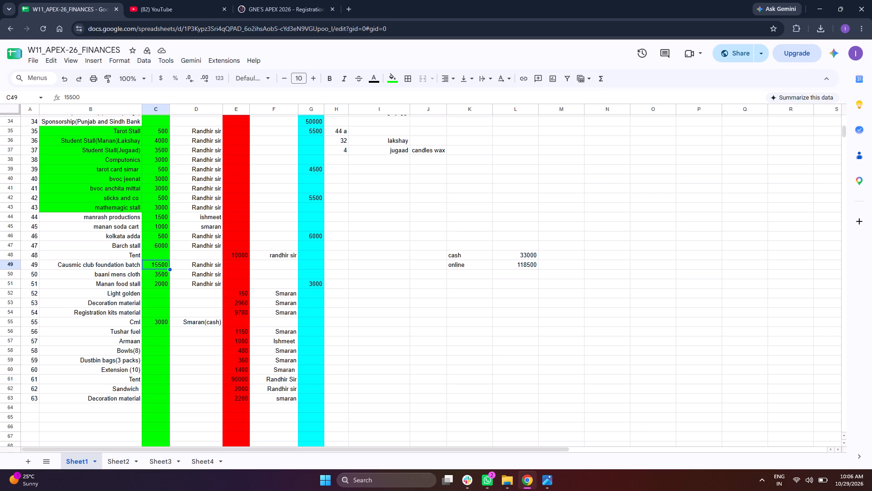
{"action": "key", "text": "BackSpace"}
{"action": "type", "text": "16500"}
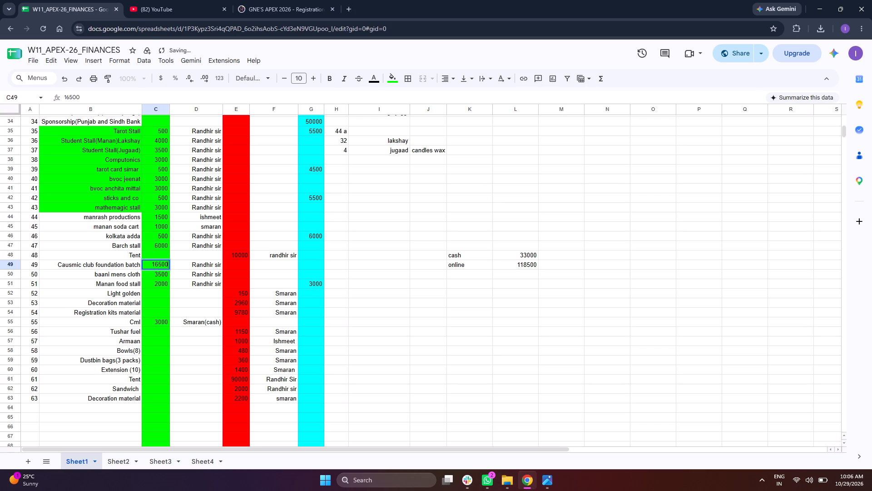
{"action": "key", "text": "BackSpace"}
{"action": "key", "text": "BackSpace"}
{"action": "key", "text": "BackSpace"}
{"action": "type", "text": "000"}
{"action": "left_click", "coordinate": [372, 327]}
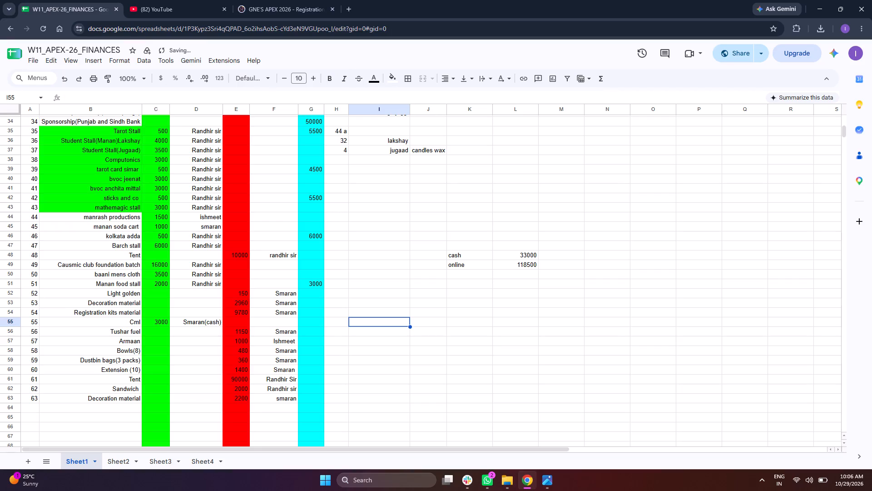
From a new browser tab, switch to the GNE'S APEX Chrome profile and open its Google apps list.
{"action": "left_click", "coordinate": [351, 0]}
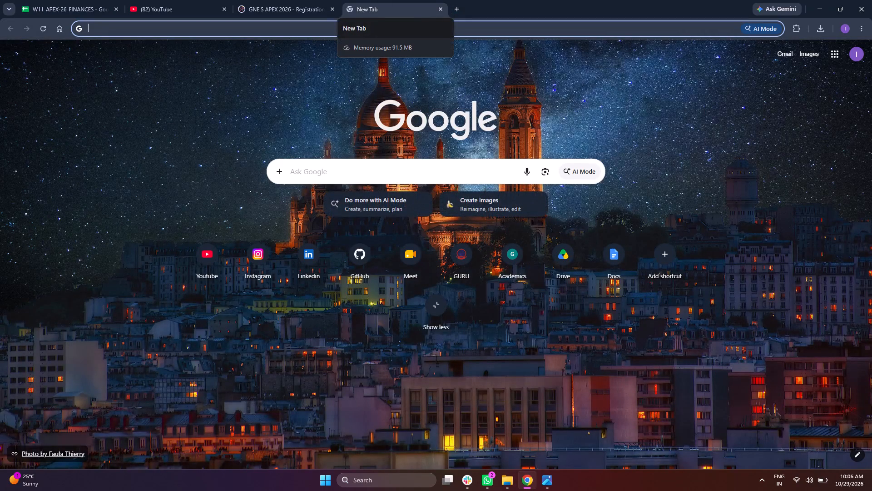
{"action": "left_click", "coordinate": [841, 29]}
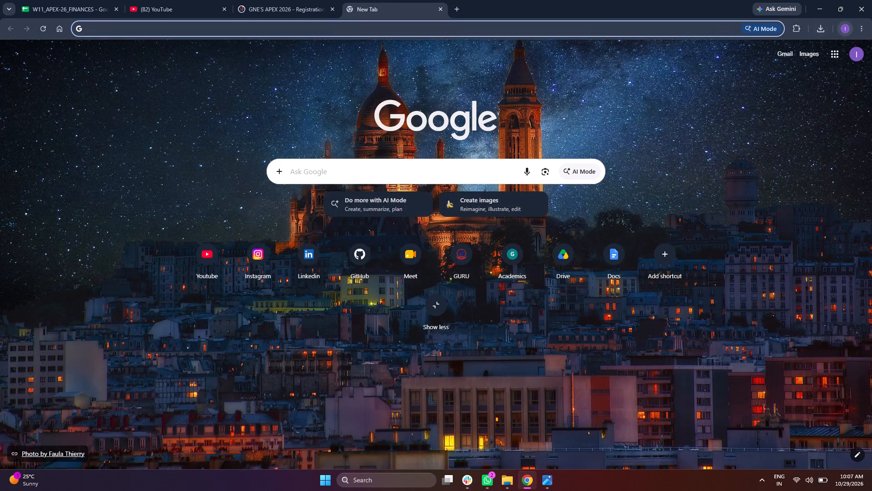
{"action": "left_click", "coordinate": [759, 245]}
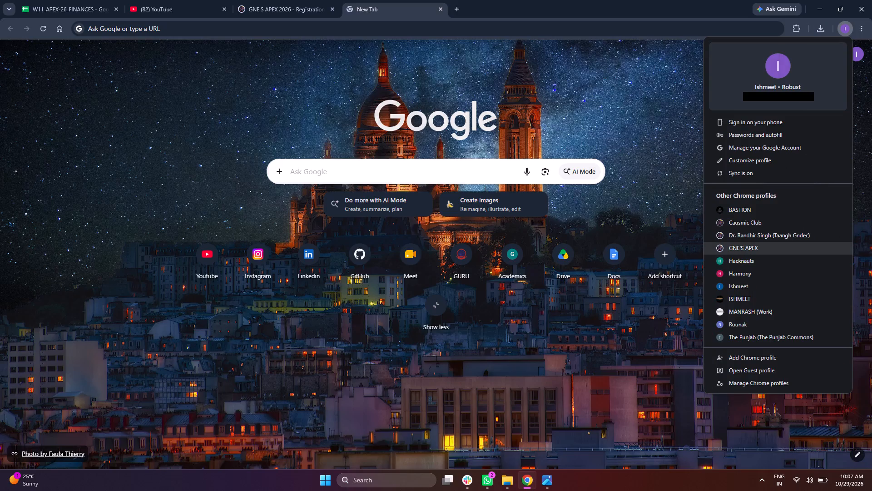
{"action": "left_click", "coordinate": [830, 71]}
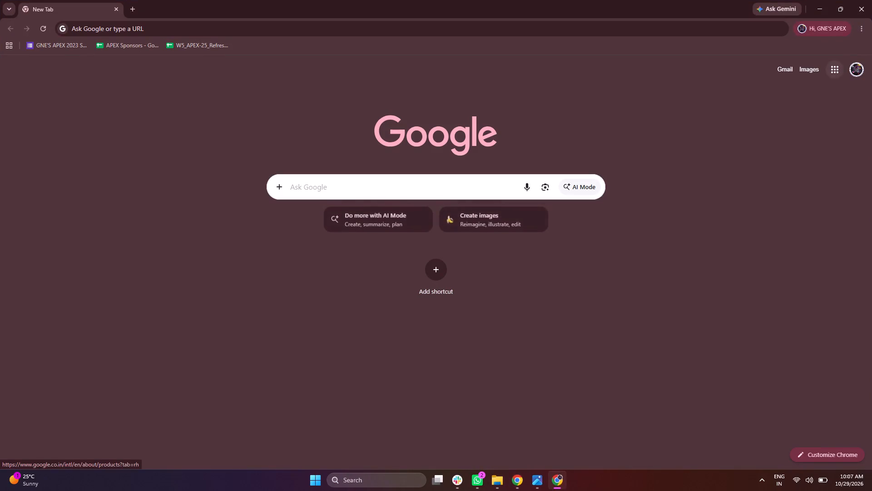
Go to Google Sheets and open the W5_APEX-26_school_incharges spreadsheet.
{"action": "left_click", "coordinate": [828, 313]}
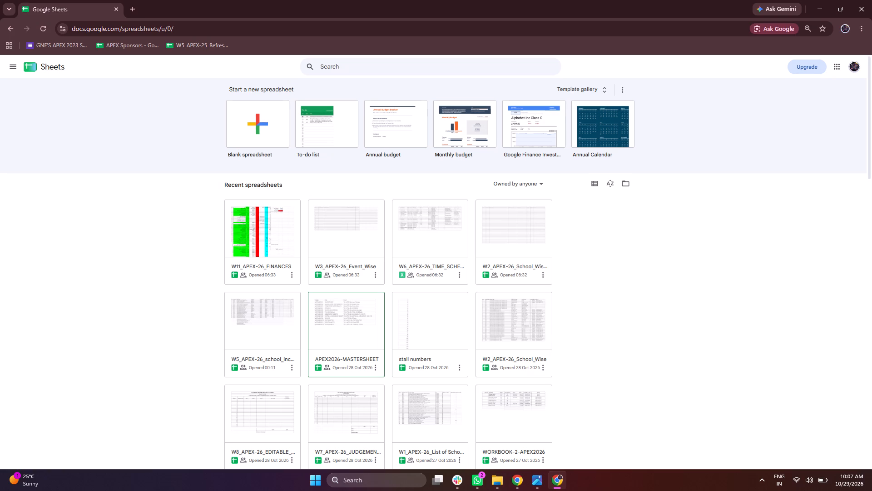
{"action": "left_click", "coordinate": [241, 321]}
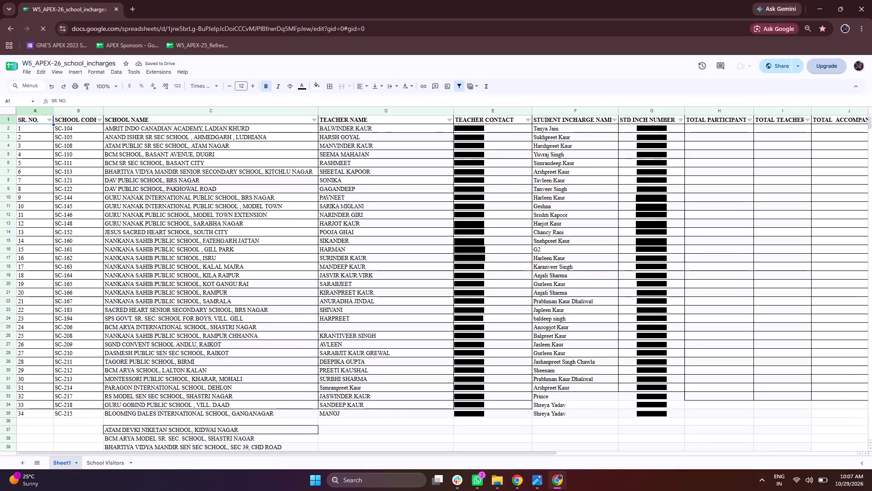
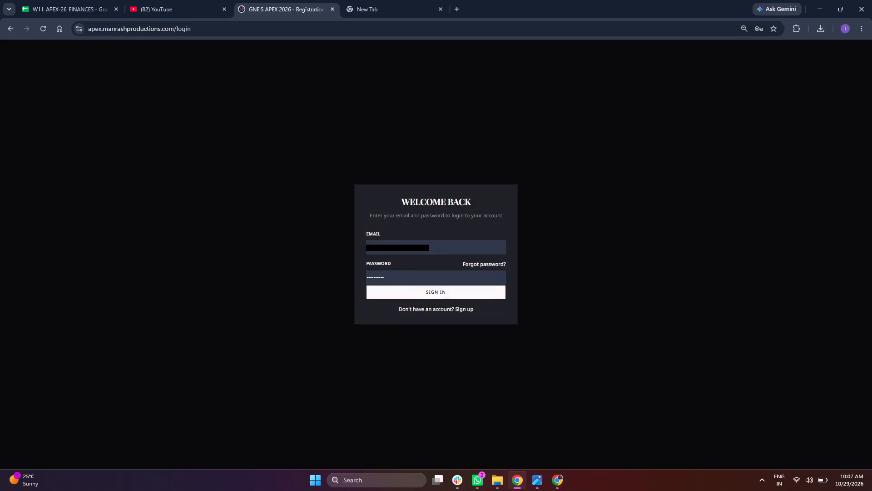
Switch to the GNE'S APEX Chrome window, share W5_APEX-26_school_incharges with the first contact matching "abh" as Editor with notification, and close the spreadsheet.
{"action": "left_click", "coordinate": [558, 483]}
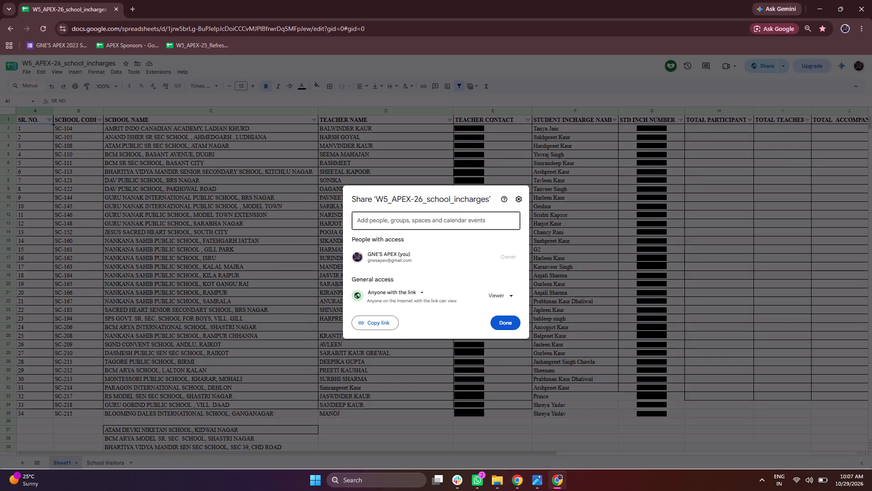
{"action": "left_click", "coordinate": [396, 219]}
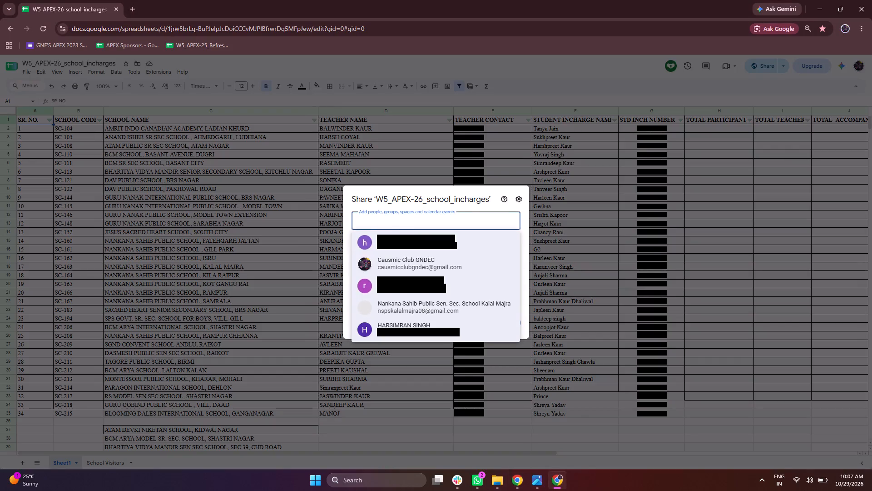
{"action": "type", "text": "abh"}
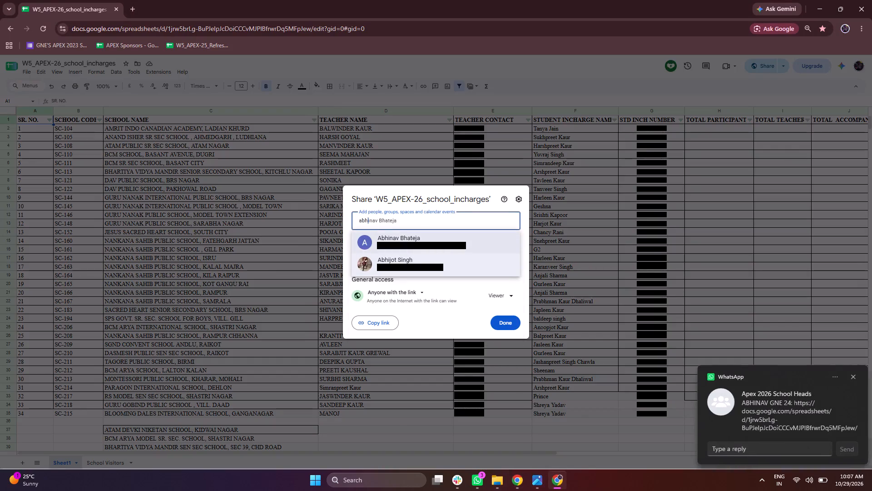
{"action": "left_click", "coordinate": [419, 244]}
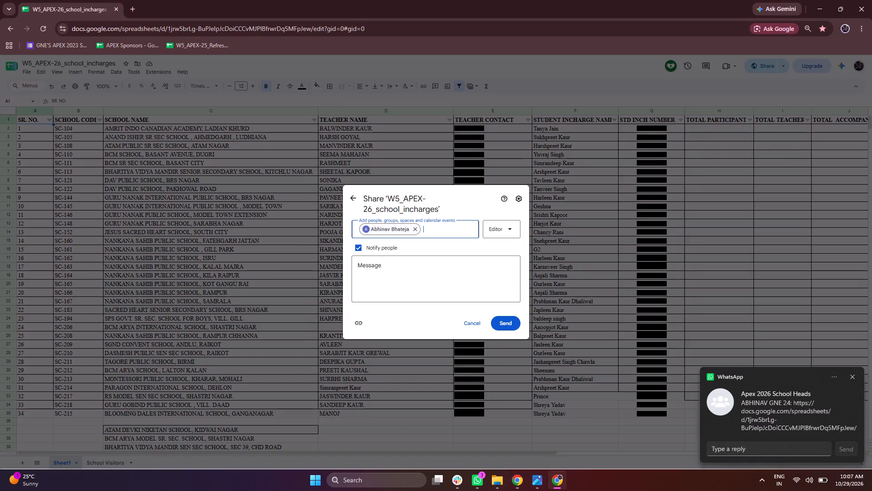
{"action": "left_click", "coordinate": [506, 322]}
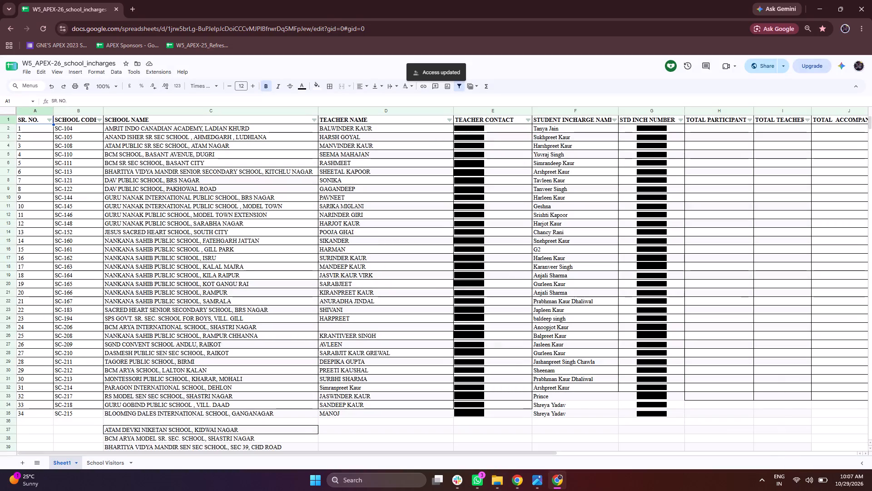
{"action": "left_click", "coordinate": [117, 10]}
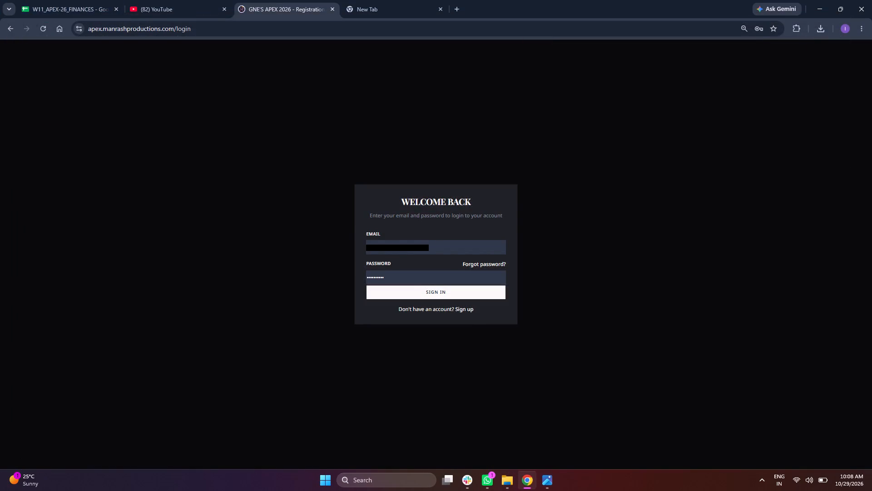
Switch from the GNE'S APEX 2026 login page back to the W11_APEX-26_FINANCES spreadsheet.
{"action": "left_click", "coordinate": [70, 16]}
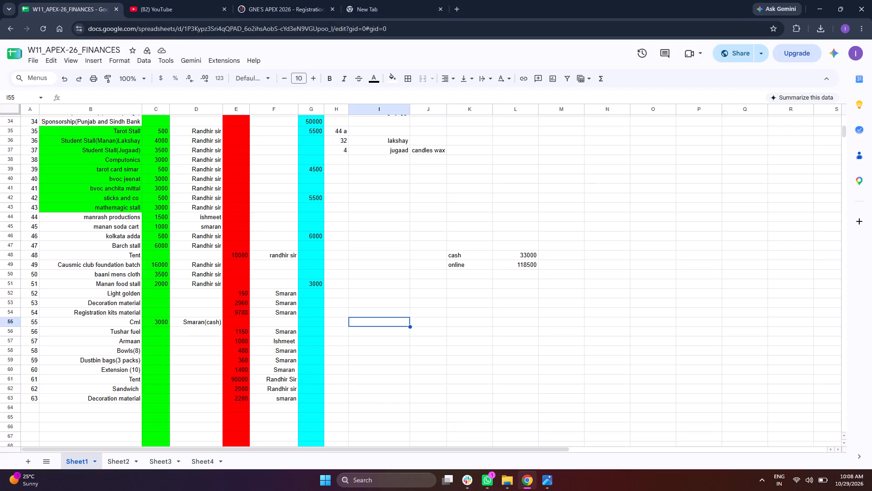
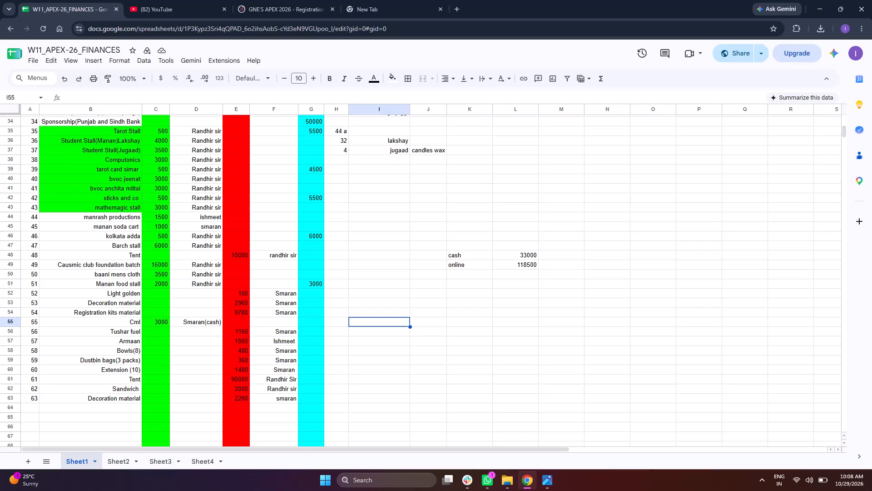
Select the whole incoming column to review its amounts, and dismiss the WhatsApp notification.
{"action": "left_click", "coordinate": [155, 111]}
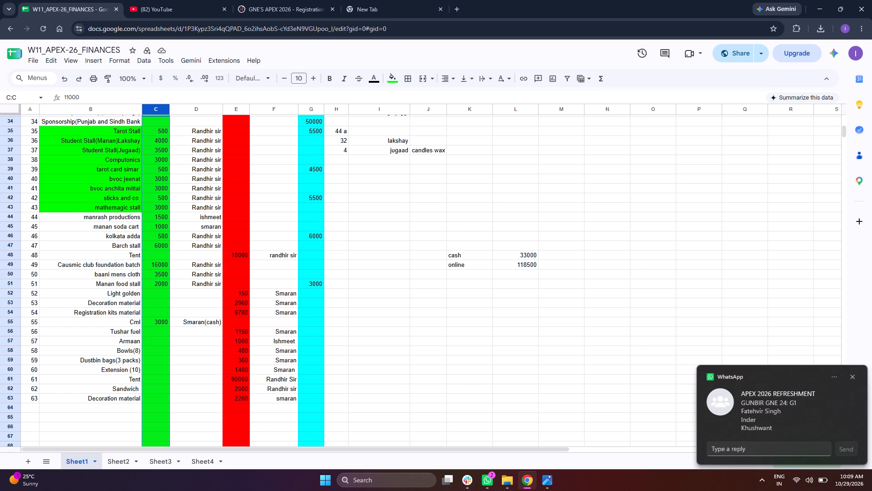
{"action": "left_click", "coordinate": [853, 379]}
{"action": "left_click", "coordinate": [680, 372]}
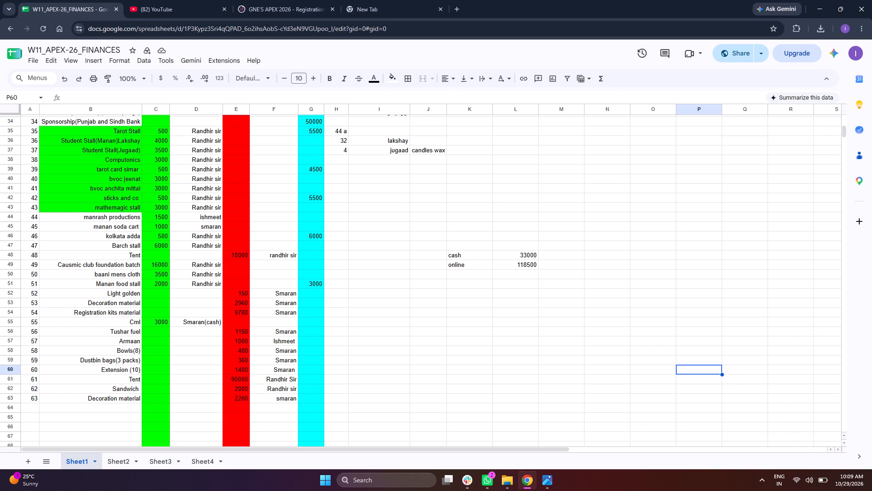
Check the top of Sheet1 with its totals block, and switch to Sheet2 of the finances spreadsheet.
{"action": "scroll", "coordinate": [315, 219], "scroll_direction": "up", "scroll_amount": 12}
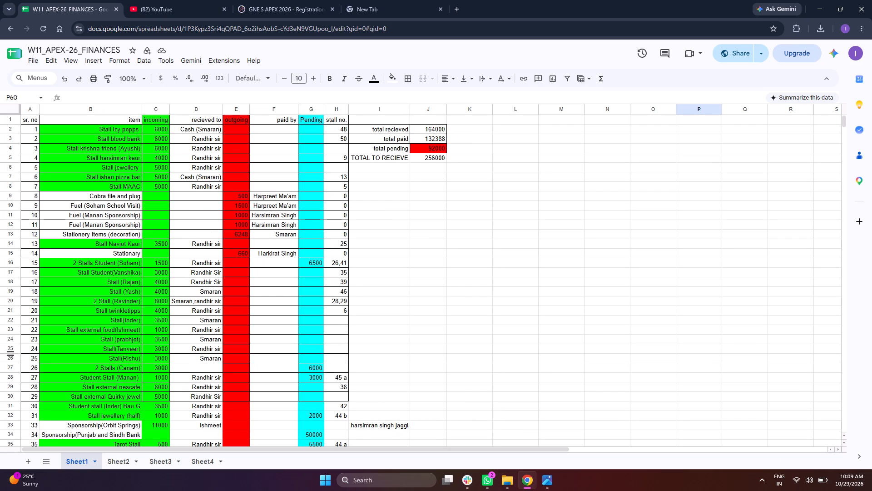
{"action": "left_click", "coordinate": [105, 459], "text": "ctrl"}
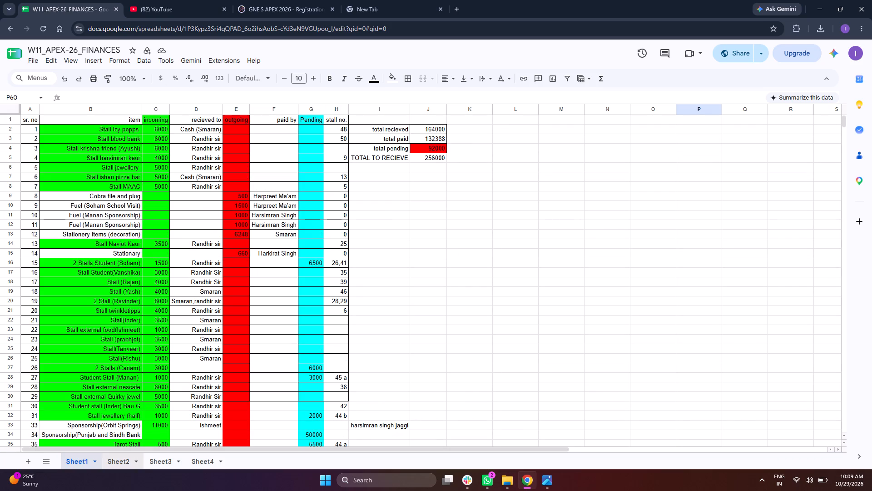
{"action": "left_click", "coordinate": [112, 460], "text": "ctrl"}
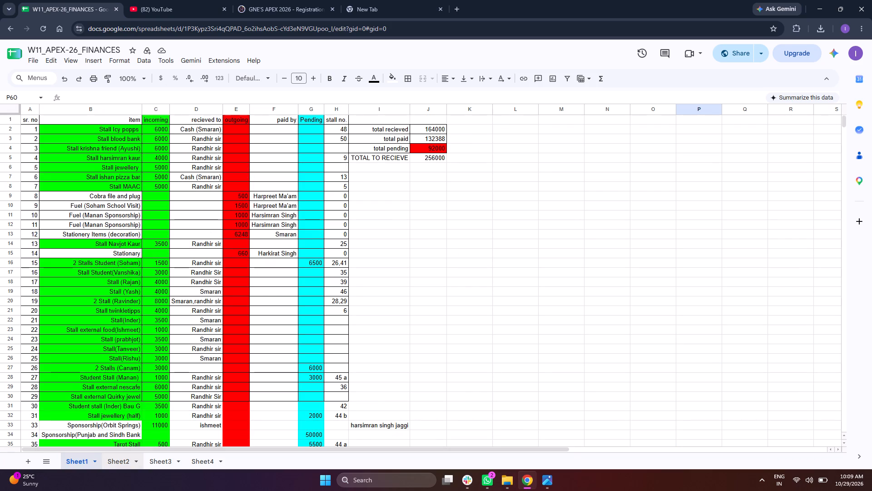
View the stall amounts on Sheet2, and return to Sheet1.
{"action": "left_click", "coordinate": [114, 460], "text": "ctrl"}
{"action": "left_click", "coordinate": [114, 460]}
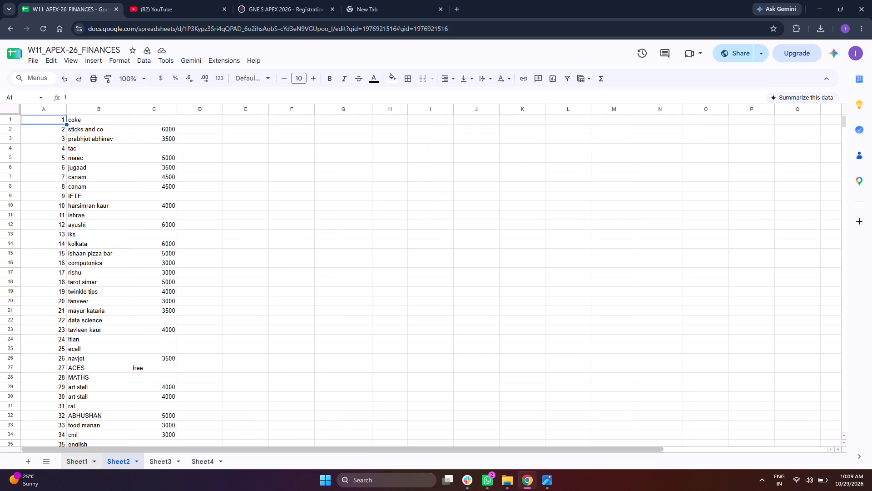
{"action": "left_click", "coordinate": [72, 461]}
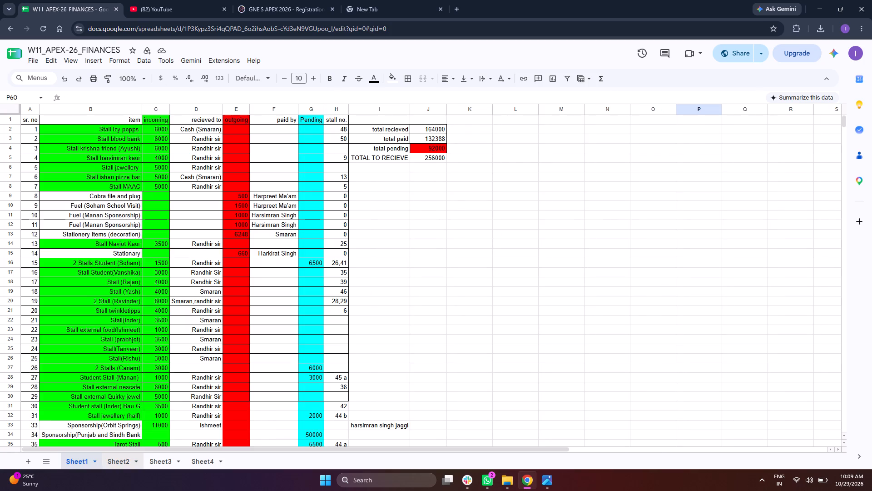
Sum the incoming amounts received by Randhir sir from Stall blood bank to Stall jewellery (half), also including Stall (Yash).
{"action": "left_click", "coordinate": [161, 139]}
{"action": "left_click", "coordinate": [157, 147], "text": "ctrl"}
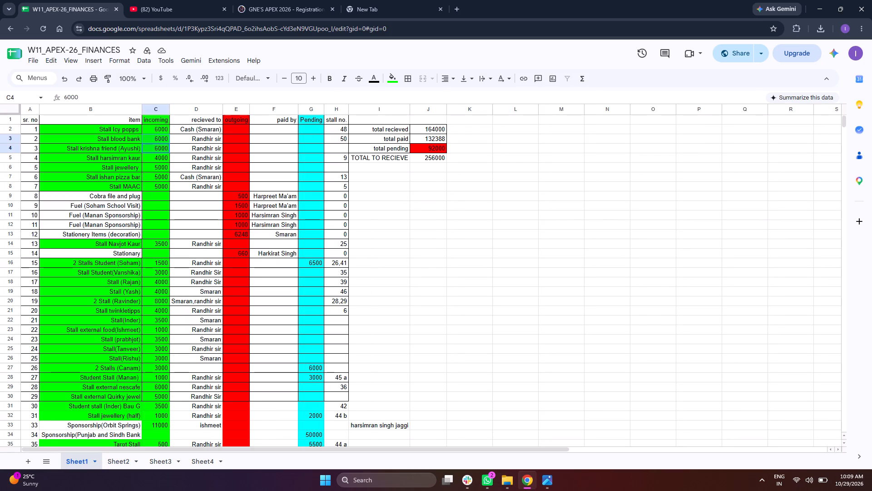
{"action": "left_click", "coordinate": [157, 159], "text": "ctrl"}
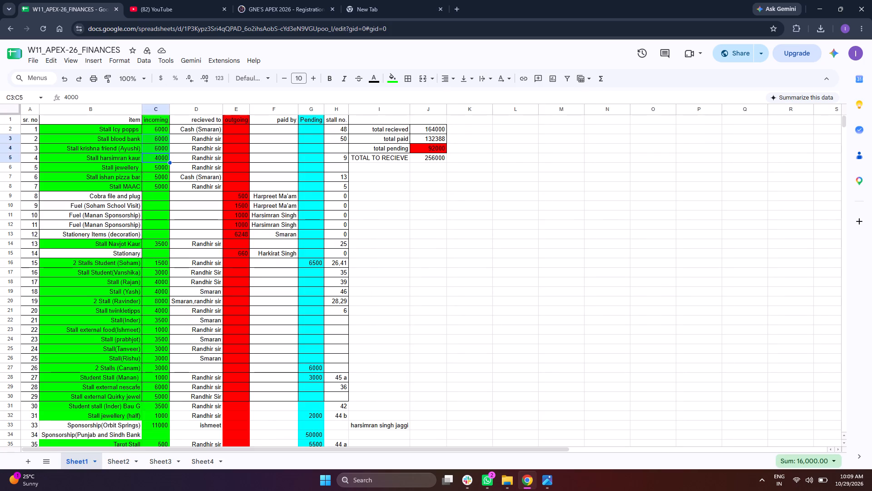
{"action": "left_click", "coordinate": [155, 170], "text": "ctrl"}
{"action": "left_click", "coordinate": [152, 188], "text": "ctrl"}
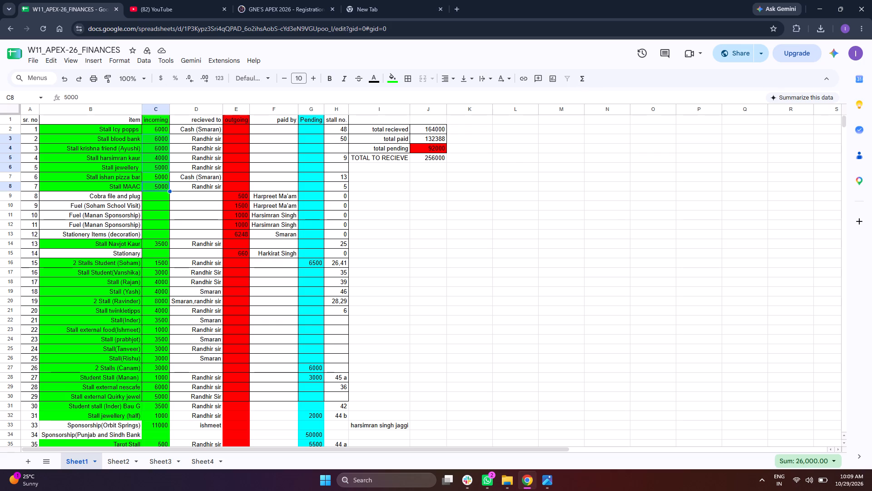
{"action": "left_click", "coordinate": [163, 240], "text": "ctrl"}
{"action": "left_click", "coordinate": [163, 261], "text": "ctrl"}
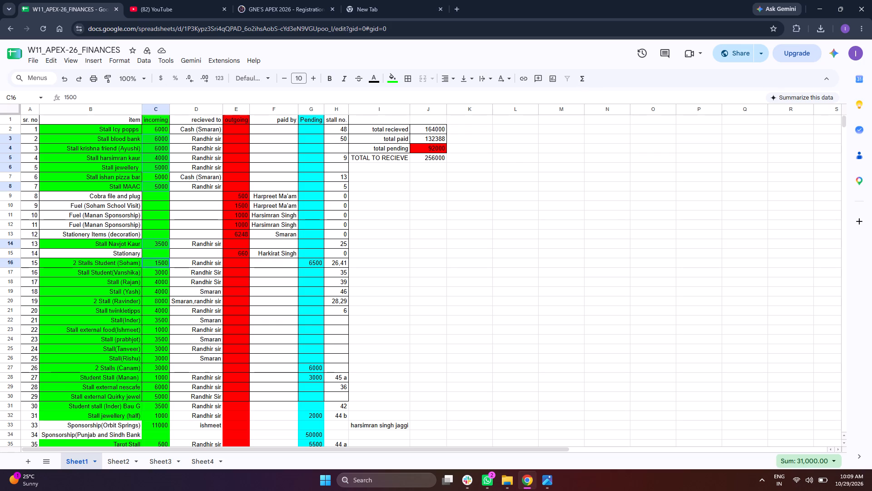
{"action": "left_click", "coordinate": [163, 272], "text": "ctrl"}
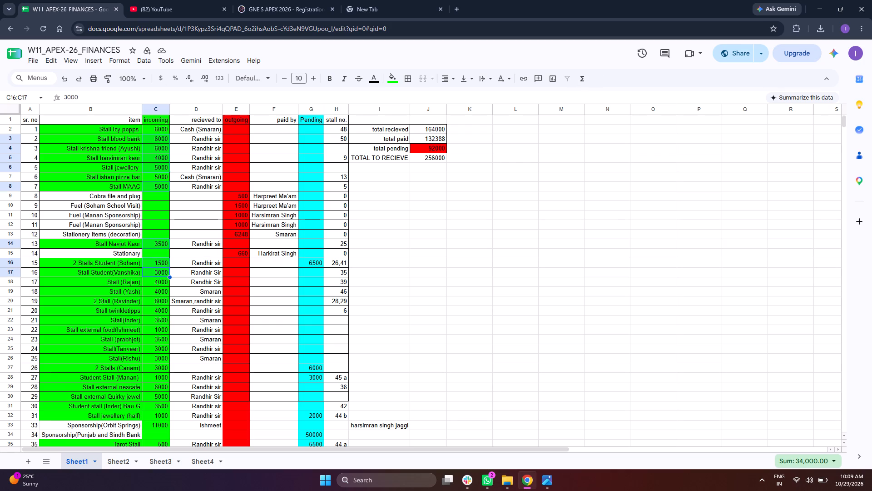
{"action": "left_click", "coordinate": [161, 282], "text": "ctrl"}
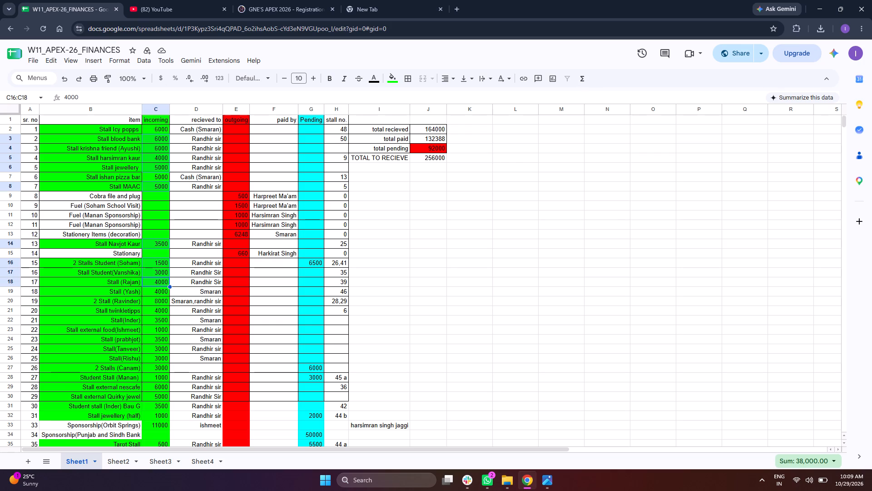
{"action": "left_click", "coordinate": [164, 291], "text": "ctrl"}
{"action": "left_click", "coordinate": [159, 310], "text": "ctrl"}
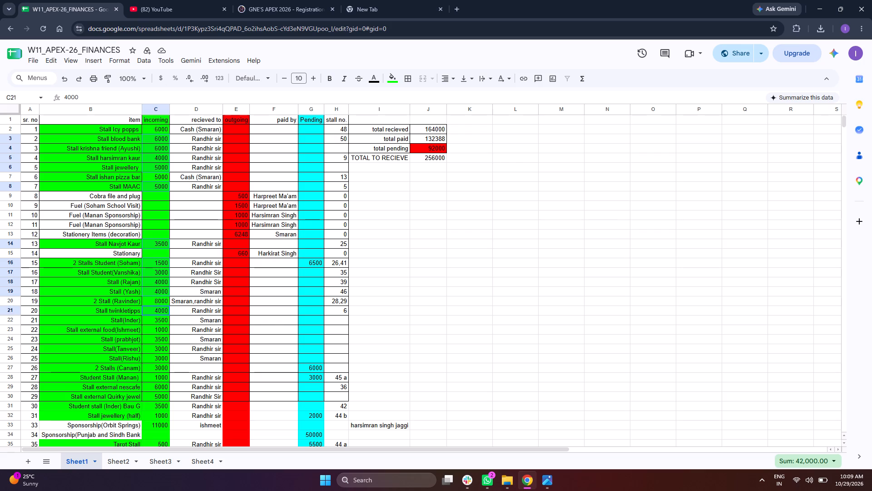
{"action": "left_click", "coordinate": [159, 330], "text": "ctrl"}
{"action": "left_click", "coordinate": [159, 347], "text": "ctrl"}
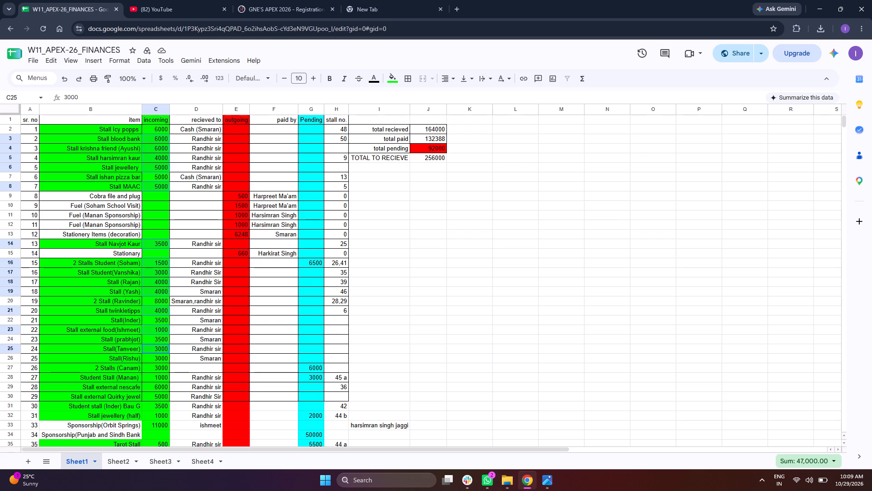
{"action": "left_click", "coordinate": [159, 376], "text": "ctrl"}
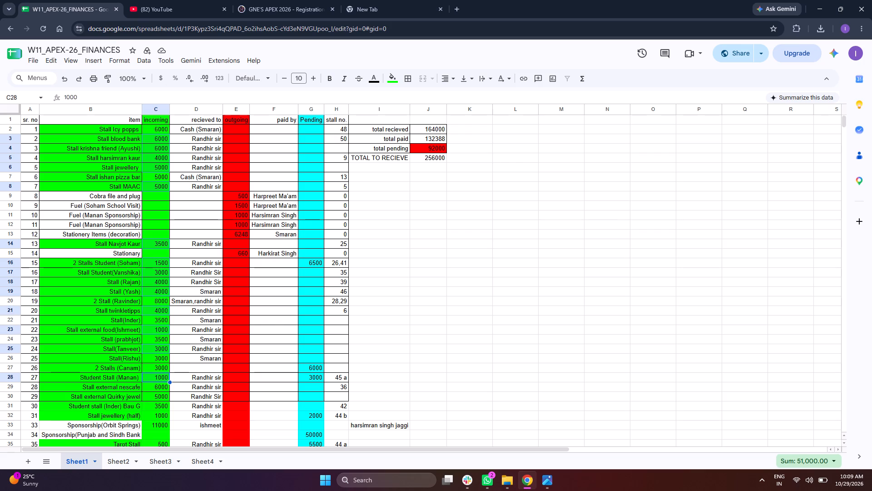
{"action": "left_click", "coordinate": [159, 386], "text": "ctrl"}
{"action": "left_click", "coordinate": [159, 397], "text": "ctrl"}
{"action": "left_click", "coordinate": [159, 408], "text": "ctrl"}
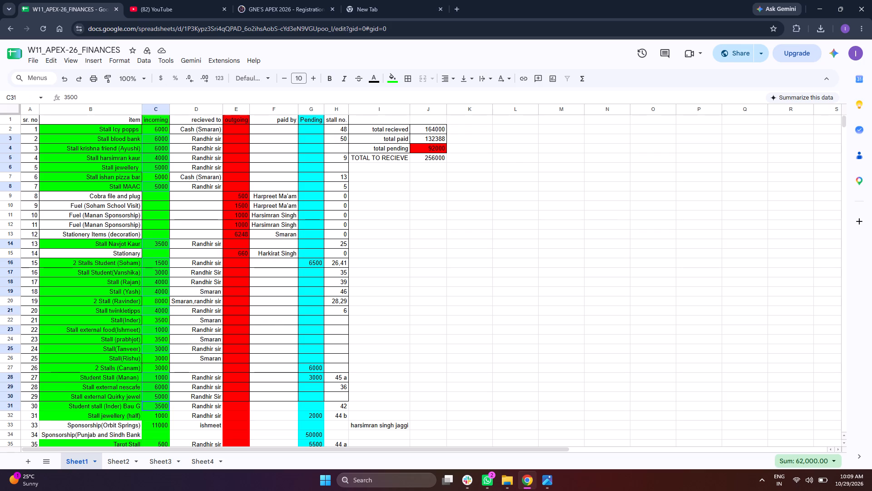
{"action": "left_click", "coordinate": [157, 417], "text": "ctrl"}
Extend the summed selection with the incoming amounts from Tarot Stall to mathemagic stall, plus kolkata adda.
{"action": "scroll", "coordinate": [170, 389], "scroll_direction": "down", "scroll_amount": 2}
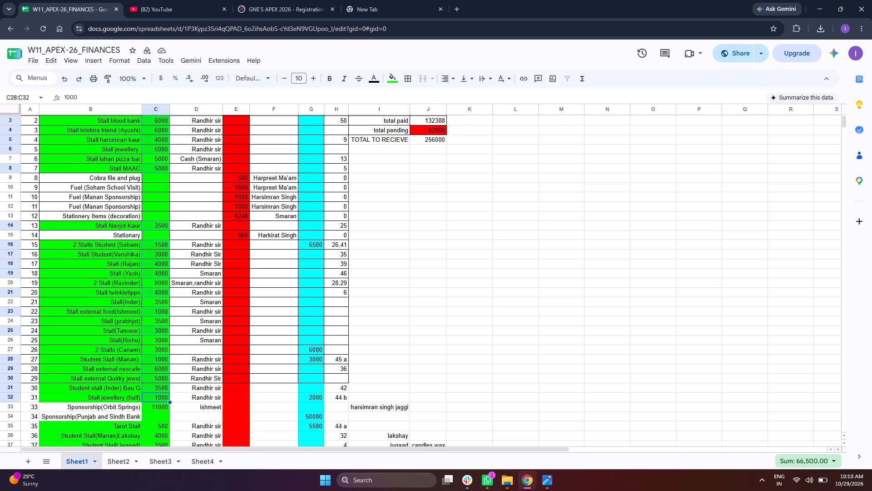
{"action": "scroll", "coordinate": [170, 389], "scroll_direction": "down", "scroll_amount": 4}
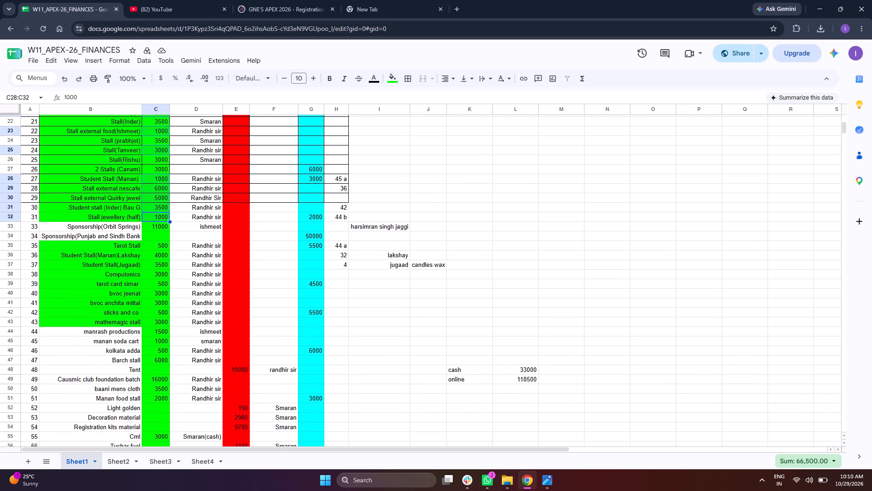
{"action": "scroll", "coordinate": [170, 389], "scroll_direction": "down", "scroll_amount": 1}
{"action": "left_click", "coordinate": [159, 245], "text": "ctrl"}
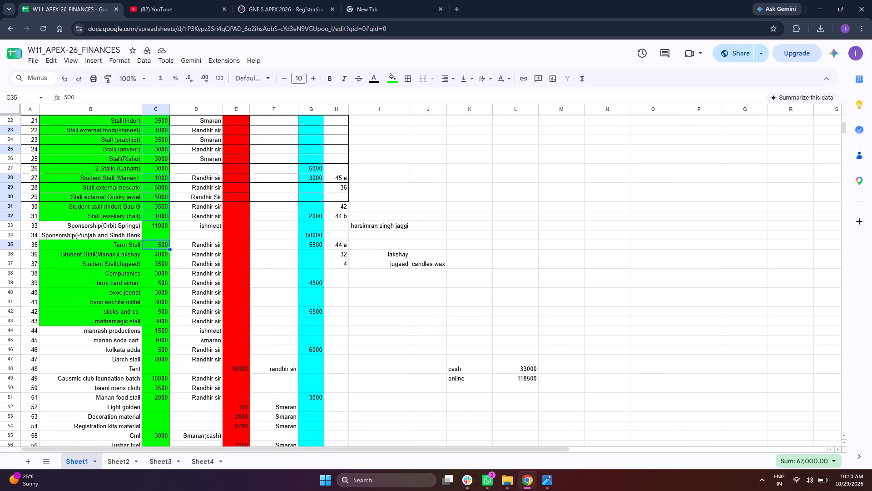
{"action": "left_click", "coordinate": [155, 257], "text": "ctrl"}
{"action": "left_click", "coordinate": [155, 263], "text": "ctrl"}
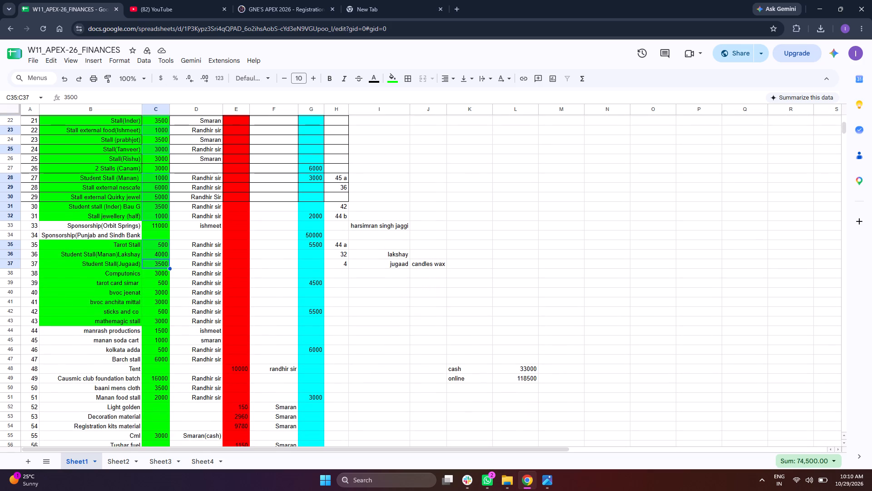
{"action": "left_click", "coordinate": [156, 274], "text": "ctrl"}
{"action": "left_click", "coordinate": [156, 282], "text": "ctrl"}
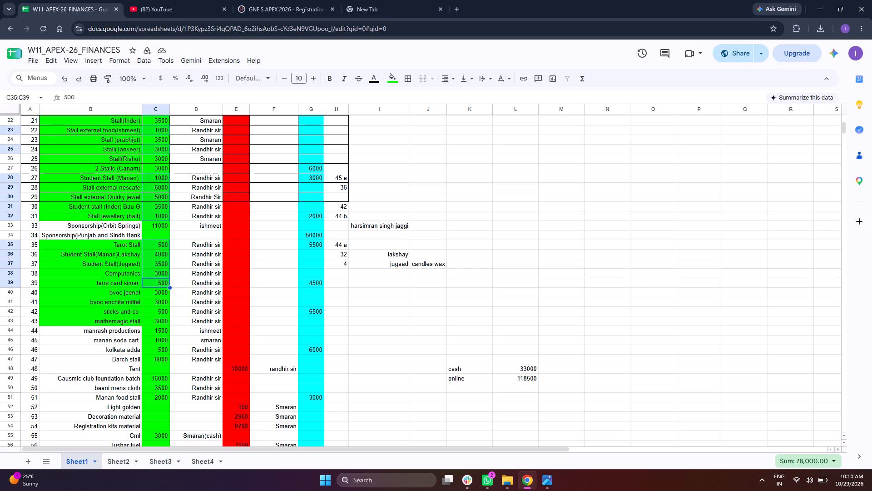
{"action": "left_click", "coordinate": [156, 289], "text": "ctrl"}
{"action": "left_click", "coordinate": [156, 292], "text": "ctrl"}
{"action": "left_click", "coordinate": [156, 299], "text": "ctrl"}
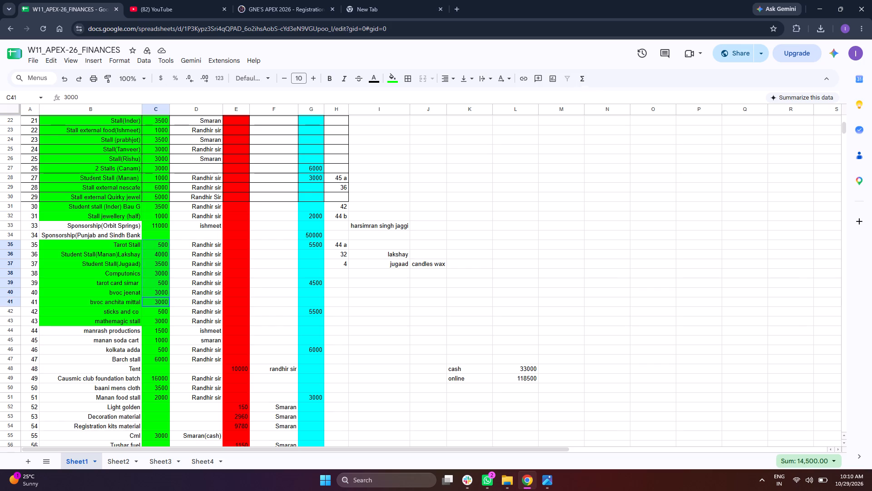
{"action": "left_click", "coordinate": [157, 313], "text": "ctrl"}
{"action": "left_click", "coordinate": [156, 321], "text": "ctrl"}
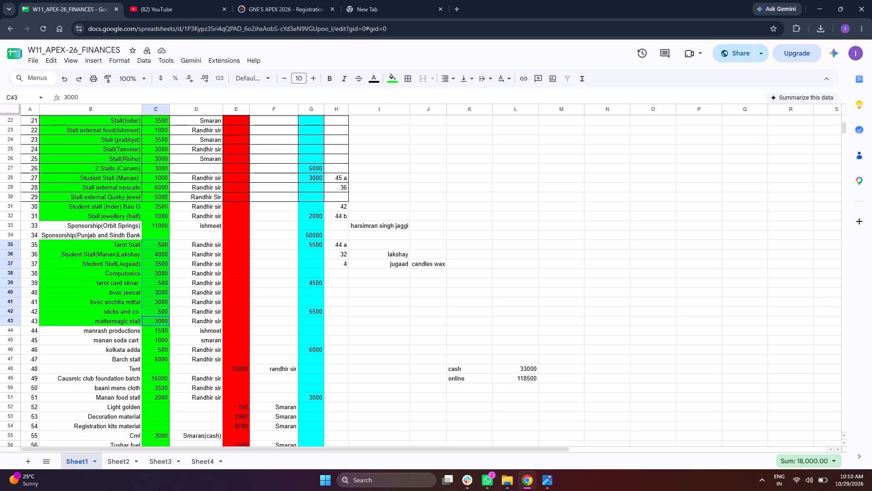
{"action": "left_click", "coordinate": [158, 349], "text": "ctrl"}
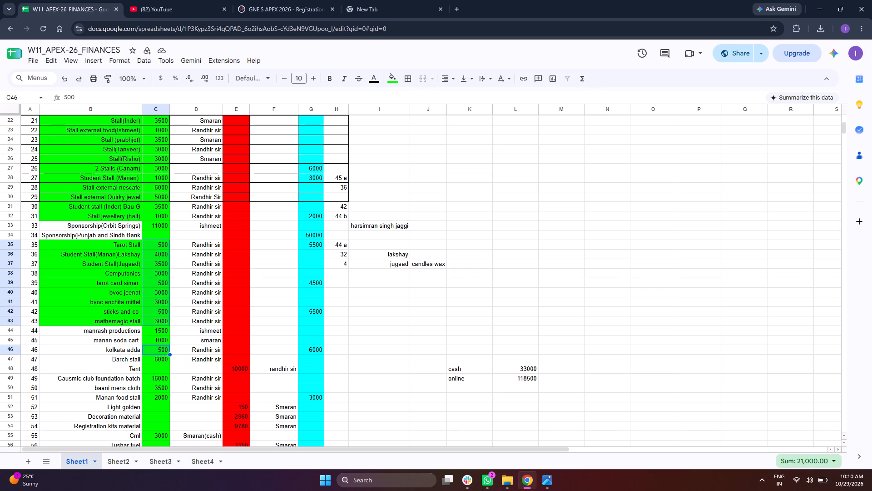
Extend the summed selection with the incoming amounts of Barch stall, Causmic club foundation batch, baani mens cloth and Manan food stall.
{"action": "left_click", "coordinate": [158, 354], "text": "ctrl"}
{"action": "left_click", "coordinate": [158, 354], "text": "ctrl"}
{"action": "left_click", "coordinate": [158, 363], "text": "ctrl"}
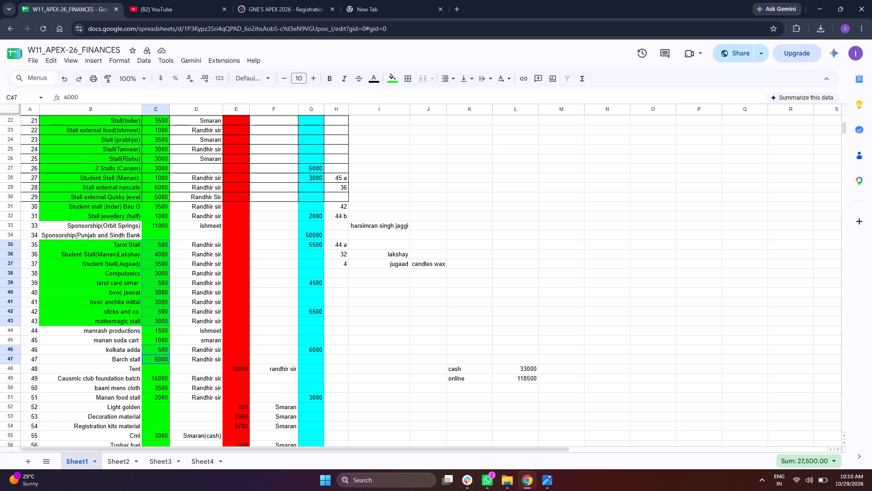
{"action": "left_click", "coordinate": [162, 377], "text": "ctrl"}
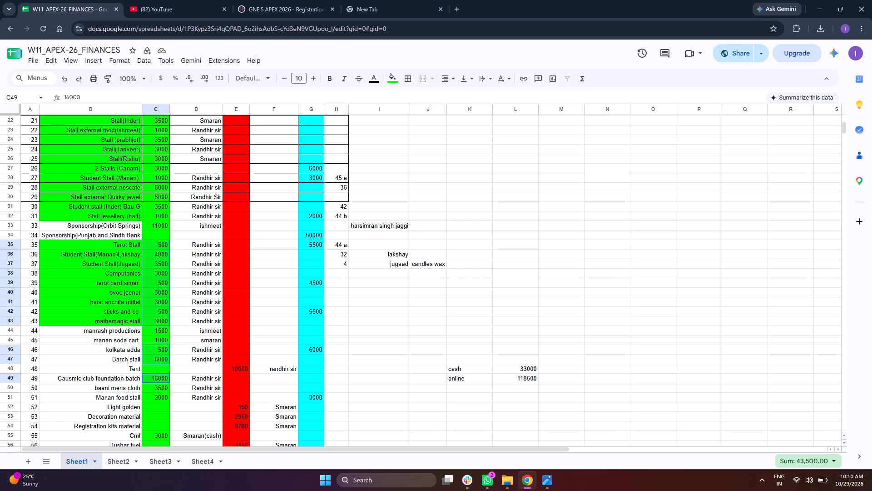
{"action": "left_click", "coordinate": [159, 390], "text": "ctrl"}
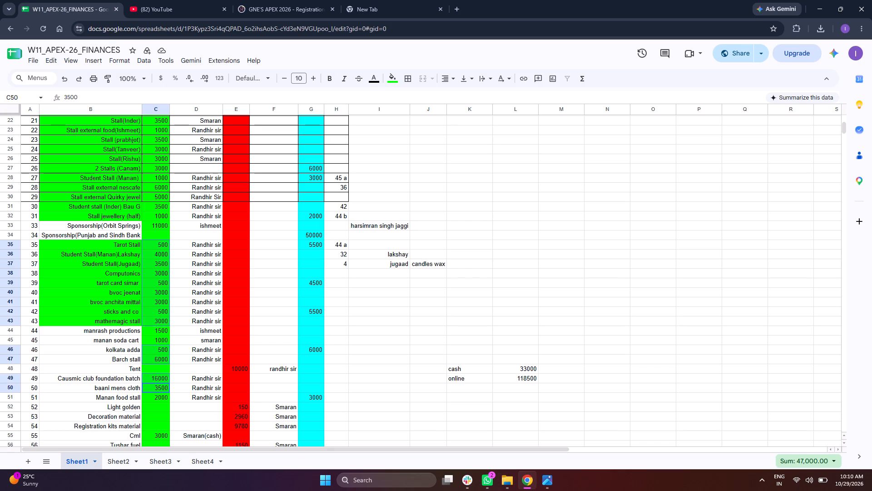
{"action": "left_click", "coordinate": [156, 398], "text": "ctrl"}
{"action": "scroll", "coordinate": [156, 398], "scroll_direction": "down", "scroll_amount": 4}
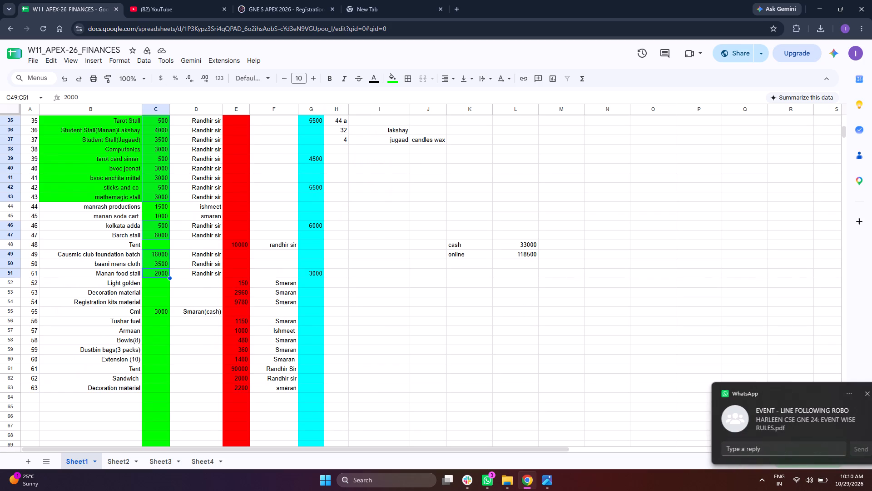
Add the Randhir sir incoming amounts from Stall jewellery (half) up to Student Stall (Manan), plus Stall(Tanveer), to the summed selection.
{"action": "scroll", "coordinate": [156, 398], "scroll_direction": "up", "scroll_amount": 5}
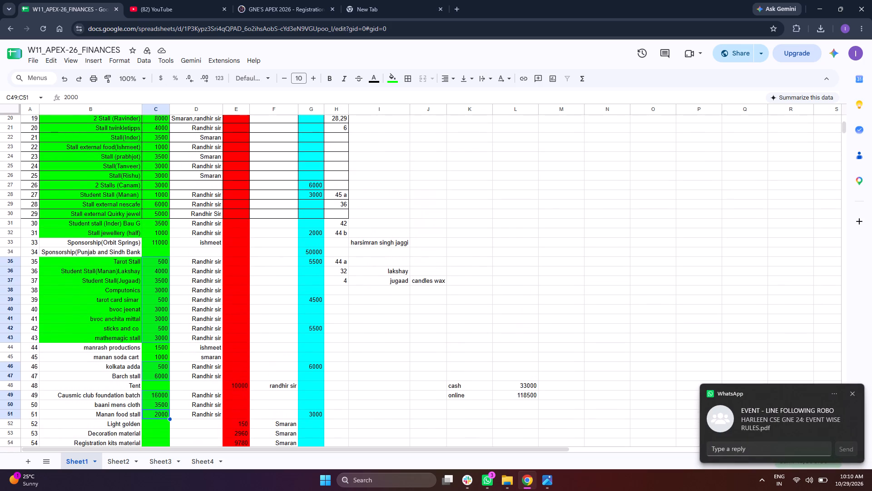
{"action": "scroll", "coordinate": [193, 163], "scroll_direction": "up", "scroll_amount": 4}
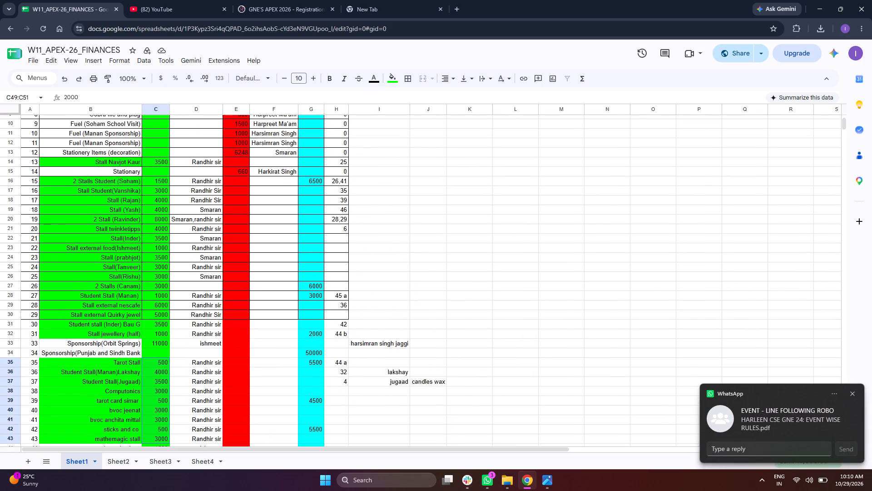
{"action": "scroll", "coordinate": [182, 235], "scroll_direction": "up", "scroll_amount": 2}
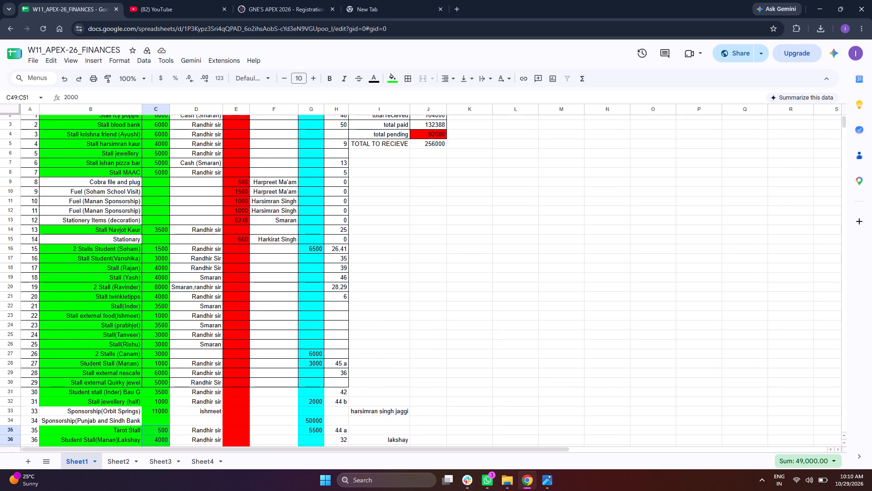
{"action": "left_click", "coordinate": [162, 406], "text": "ctrl"}
{"action": "left_click", "coordinate": [166, 389], "text": "ctrl"}
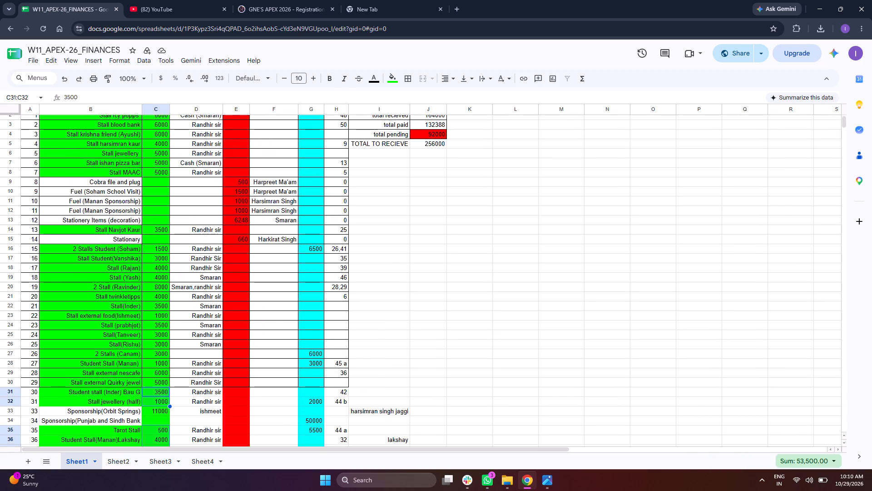
{"action": "left_click", "coordinate": [166, 385], "text": "ctrl"}
{"action": "left_click", "coordinate": [167, 374], "text": "ctrl"}
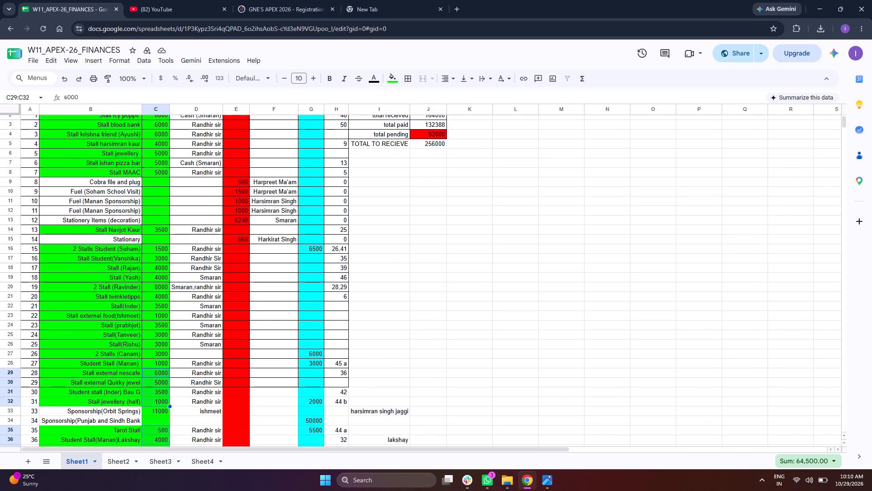
{"action": "left_click", "coordinate": [163, 365], "text": "ctrl"}
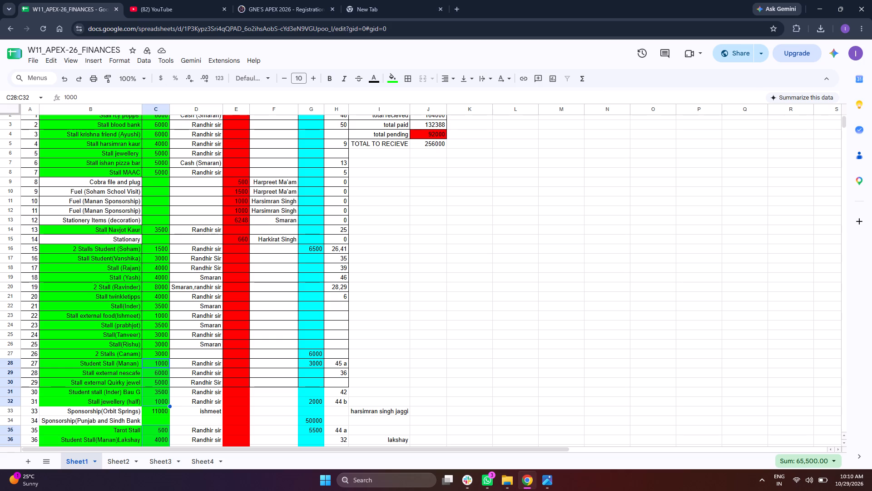
{"action": "left_click", "coordinate": [163, 334], "text": "ctrl"}
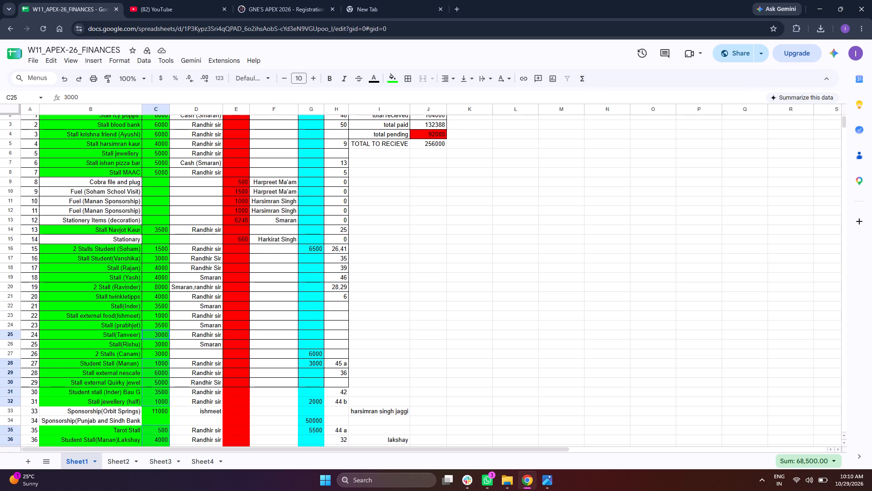
Add incoming cells C23, C21, C16 to C19, C27 for 2 Stalls (Canam), and C14 to the summed selection.
{"action": "left_click", "coordinate": [162, 312], "text": "ctrl"}
{"action": "left_click", "coordinate": [162, 295], "text": "ctrl"}
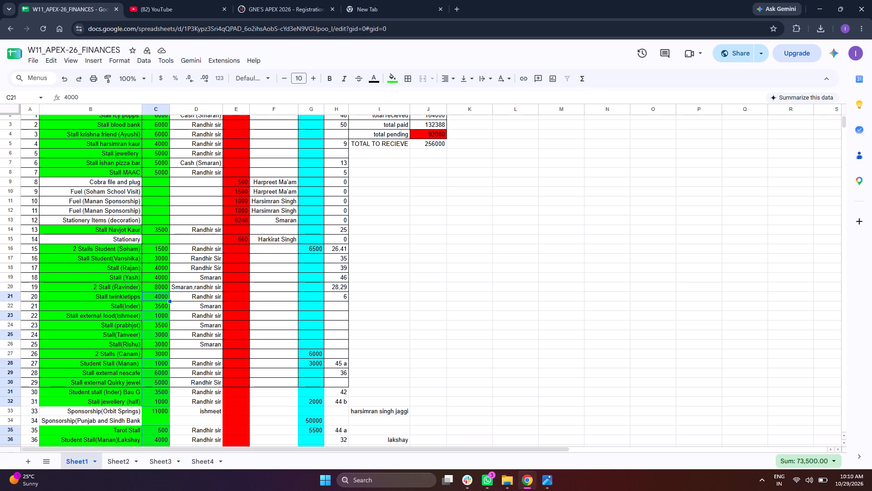
{"action": "left_click", "coordinate": [165, 276], "text": "ctrl"}
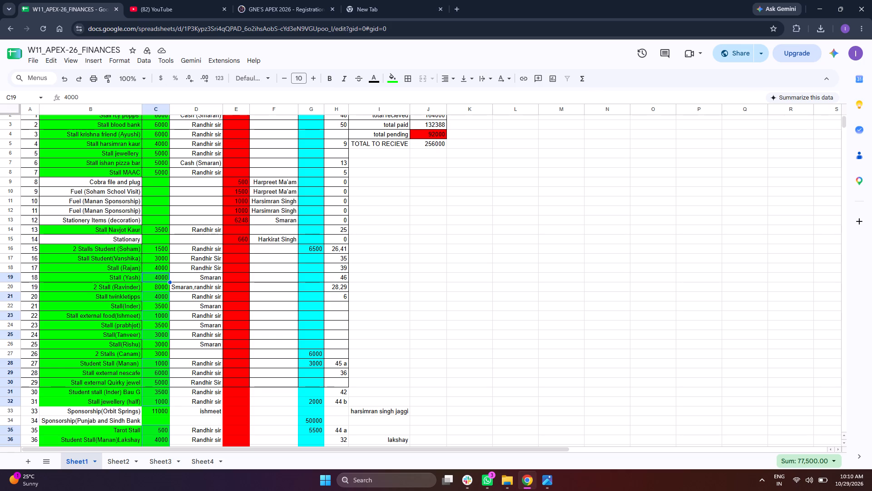
{"action": "left_click", "coordinate": [165, 262], "text": "ctrl"}
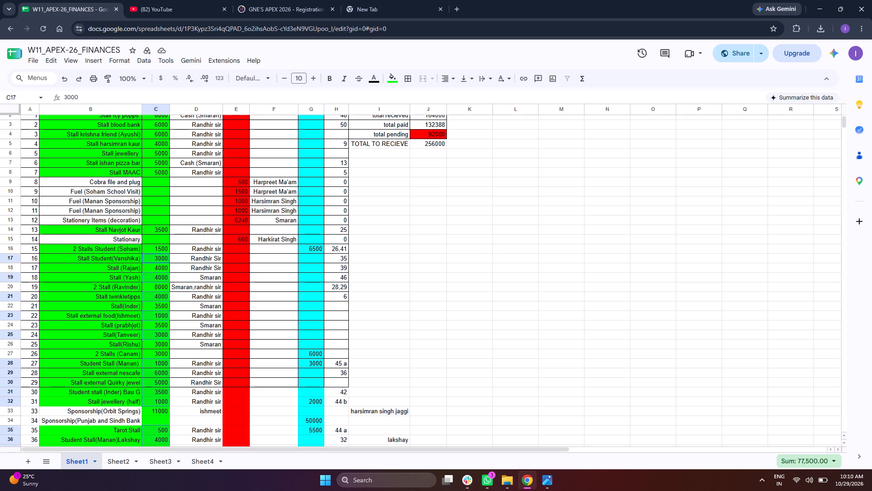
{"action": "left_click", "coordinate": [159, 265], "text": "ctrl"}
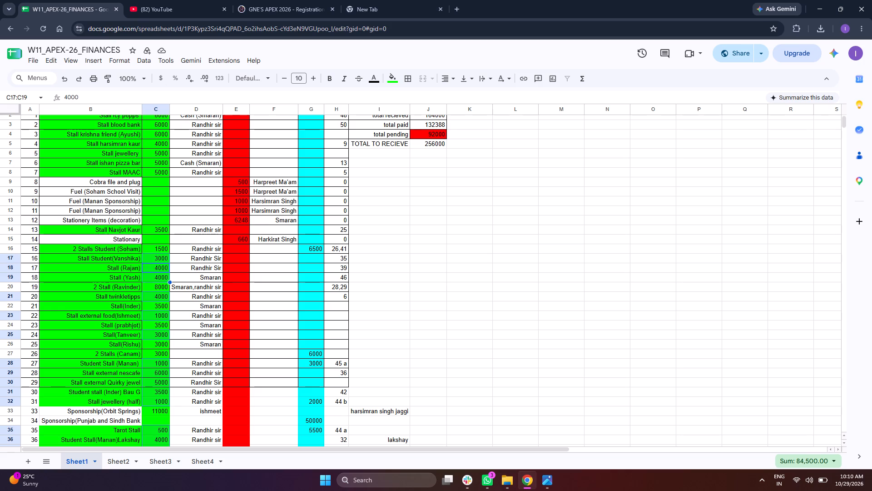
{"action": "left_click", "coordinate": [162, 250], "text": "ctrl"}
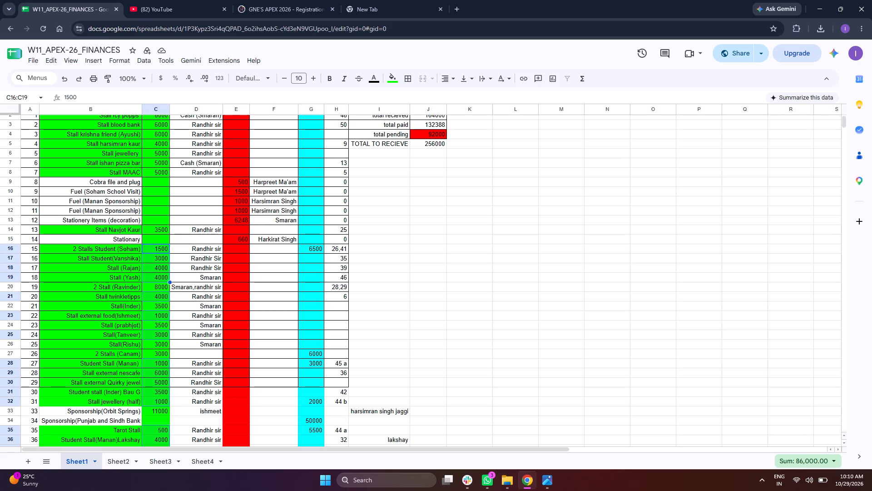
{"action": "left_click", "coordinate": [159, 354], "text": "ctrl"}
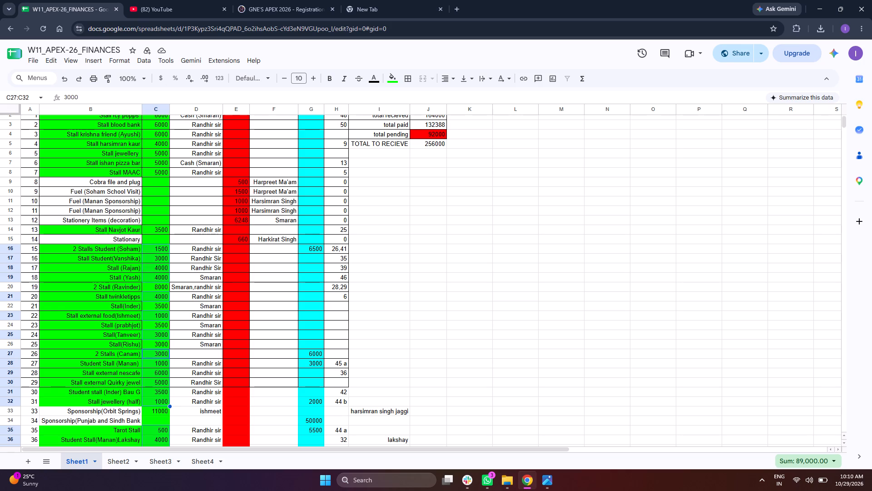
{"action": "left_click", "coordinate": [157, 231], "text": "ctrl"}
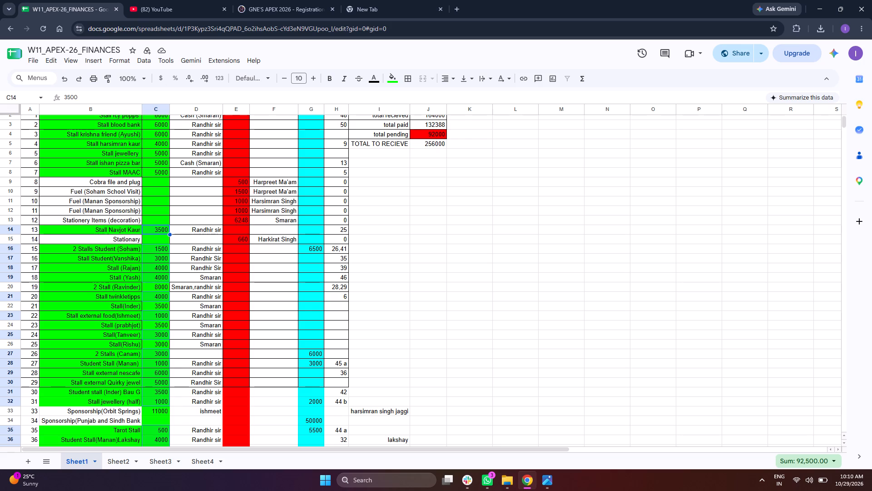
Add the incoming amounts for Stall MAAC in C8 and for the stalls in C3 to C6 to the summed selection.
{"action": "scroll", "coordinate": [189, 171], "scroll_direction": "up", "scroll_amount": 5}
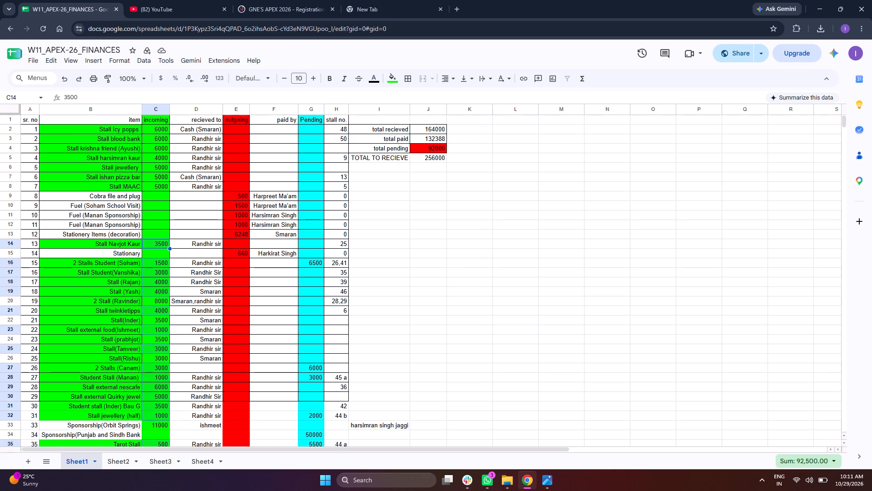
{"action": "left_click", "coordinate": [163, 187], "text": "ctrl"}
{"action": "left_click_drag", "start_coordinate": [165, 166], "coordinate": [169, 144], "text": "ctrl"}
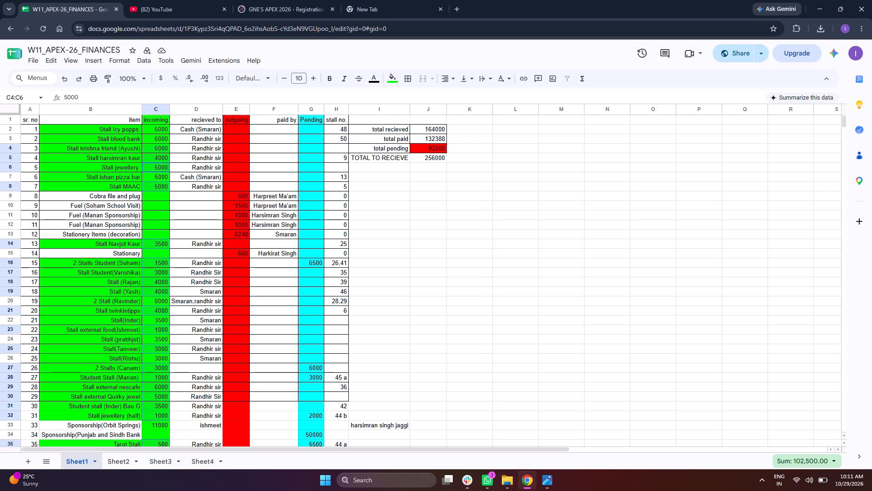
{"action": "left_click_drag", "start_coordinate": [169, 144], "coordinate": [159, 155], "text": "ctrl"}
{"action": "left_click", "coordinate": [159, 155], "text": "ctrl"}
{"action": "left_click", "coordinate": [159, 155], "text": "ctrl"}
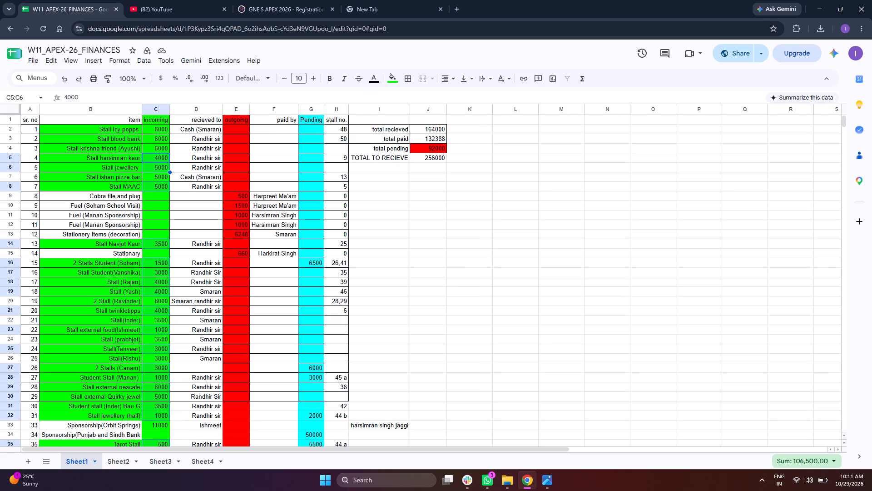
{"action": "left_click", "coordinate": [160, 148], "text": "ctrl"}
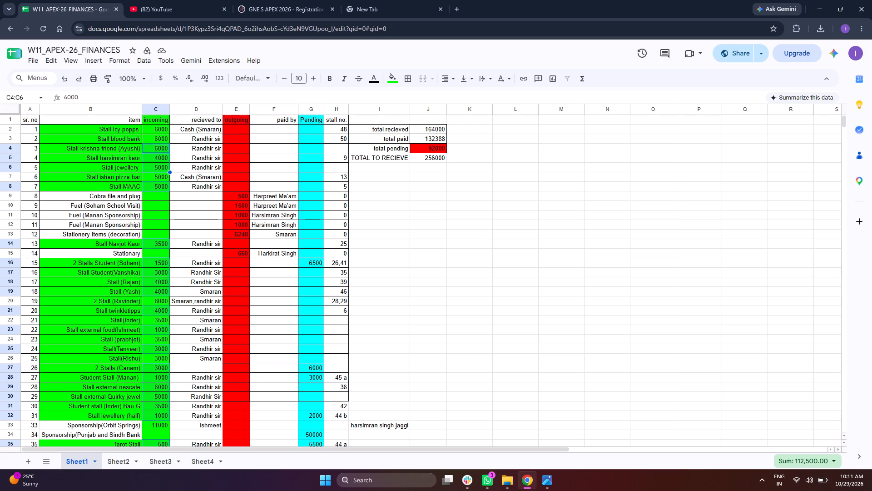
{"action": "left_click", "coordinate": [156, 138], "text": "ctrl"}
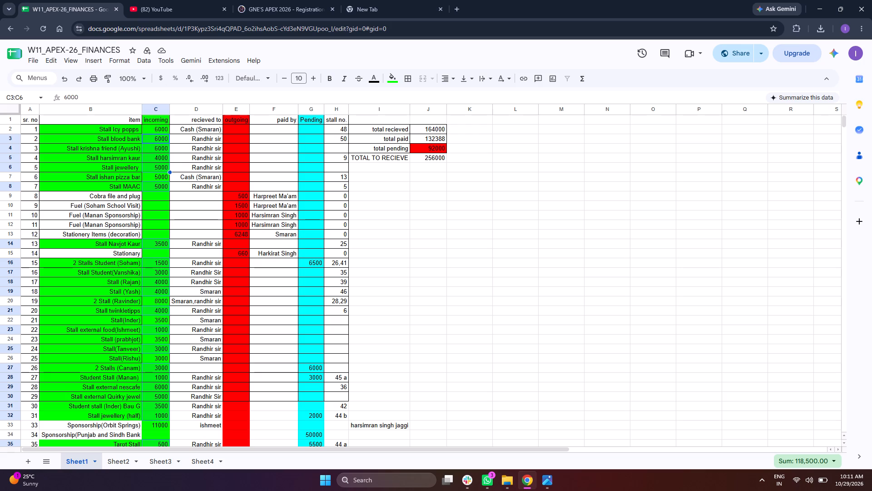
Enter Randhir sir as the recipient of the 2 Stalls (Canam) payment in D27.
{"action": "scroll", "coordinate": [670, 415], "scroll_direction": "down", "scroll_amount": 5}
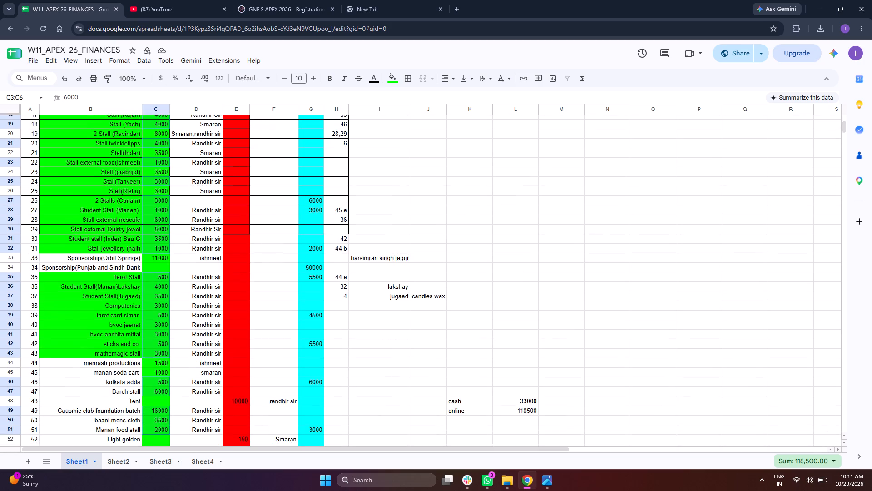
{"action": "scroll", "coordinate": [670, 415], "scroll_direction": "down", "scroll_amount": 1}
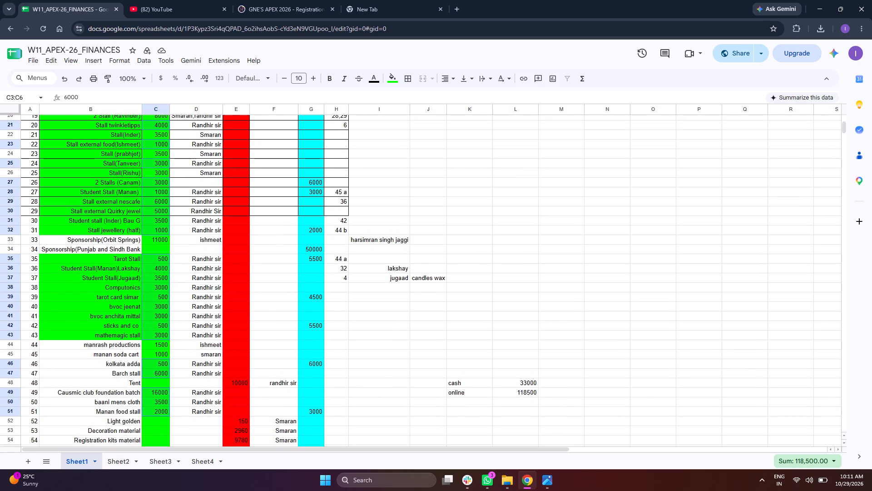
{"action": "left_click", "coordinate": [195, 184]}
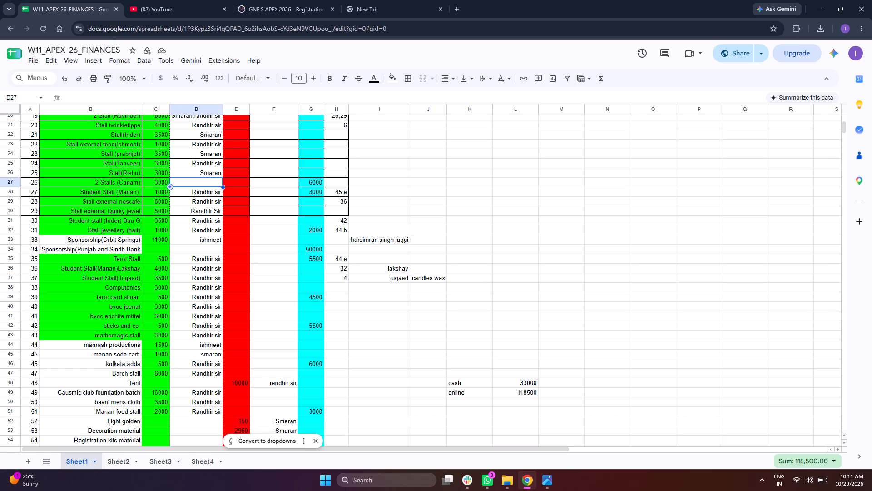
{"action": "key", "text": "r"}
{"action": "key", "text": "Return"}
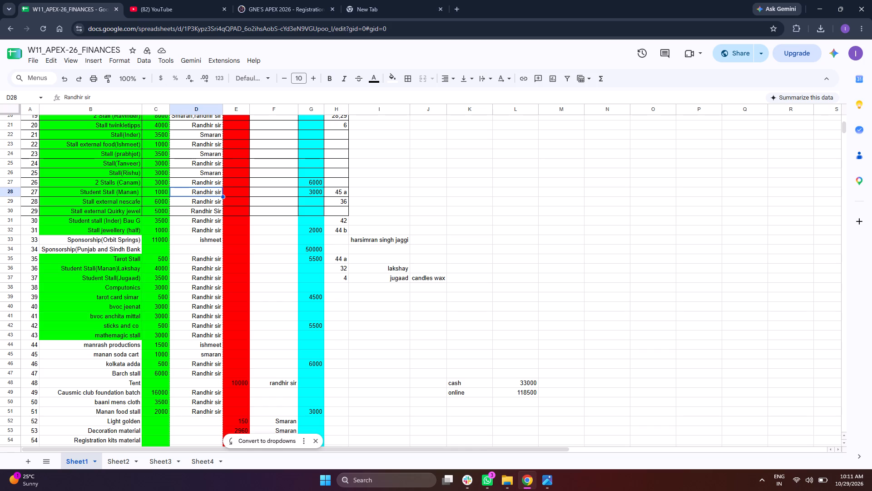
Sum the outgoing amounts paid by Randhir sir for the Sandwich entry and both Tent entries.
{"action": "scroll", "coordinate": [195, 184], "scroll_direction": "down", "scroll_amount": 5}
{"action": "left_click", "coordinate": [432, 319]}
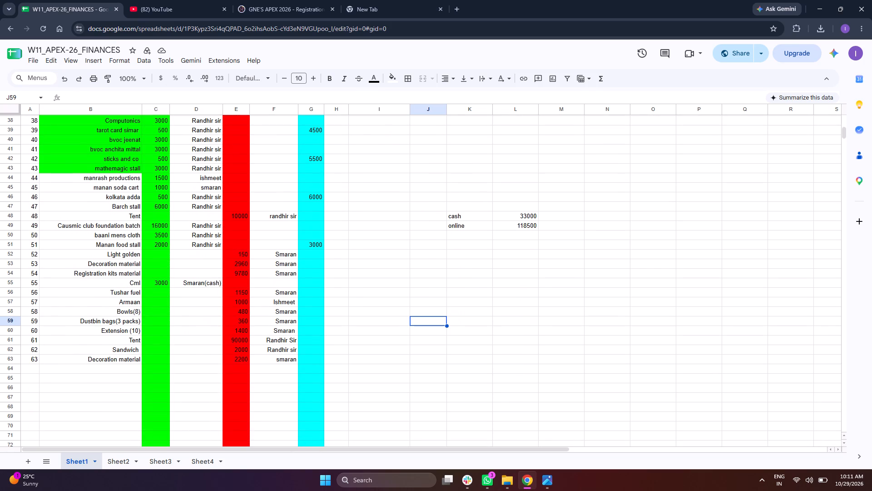
{"action": "left_click", "coordinate": [235, 350]}
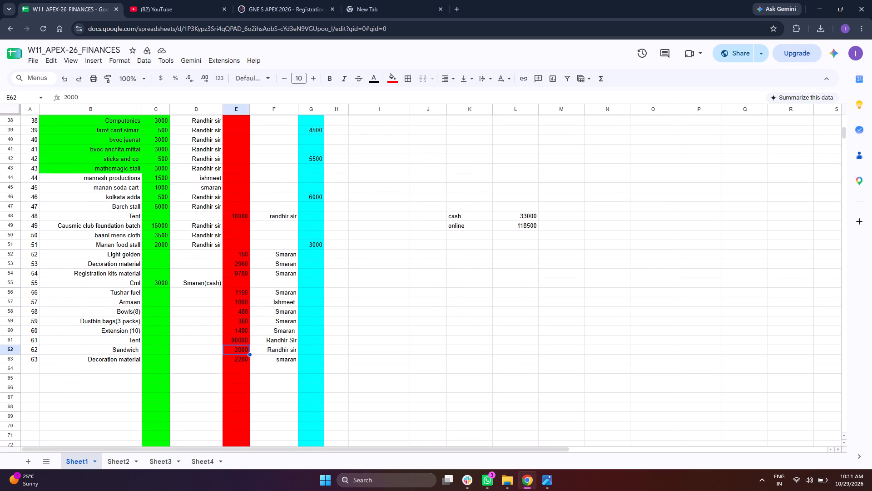
{"action": "left_click", "coordinate": [244, 336], "text": "ctrl"}
{"action": "left_click", "coordinate": [238, 215], "text": "ctrl"}
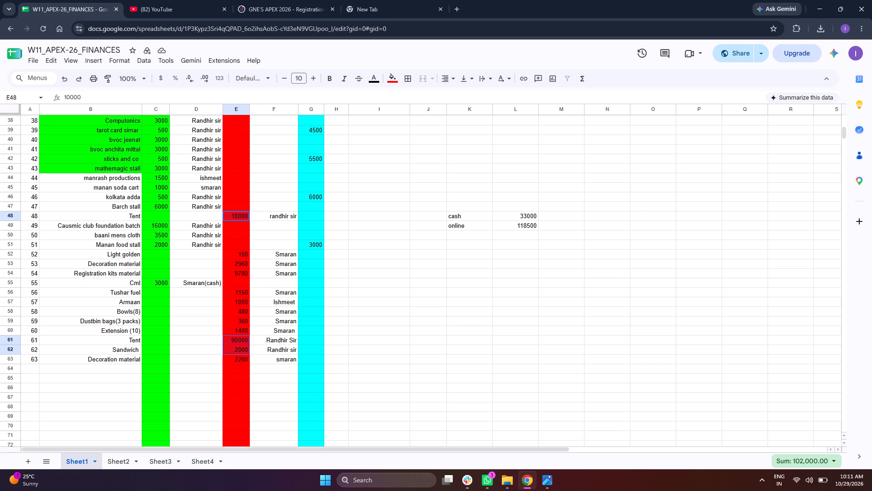
{"action": "scroll", "coordinate": [502, 348], "scroll_direction": "up", "scroll_amount": 3}
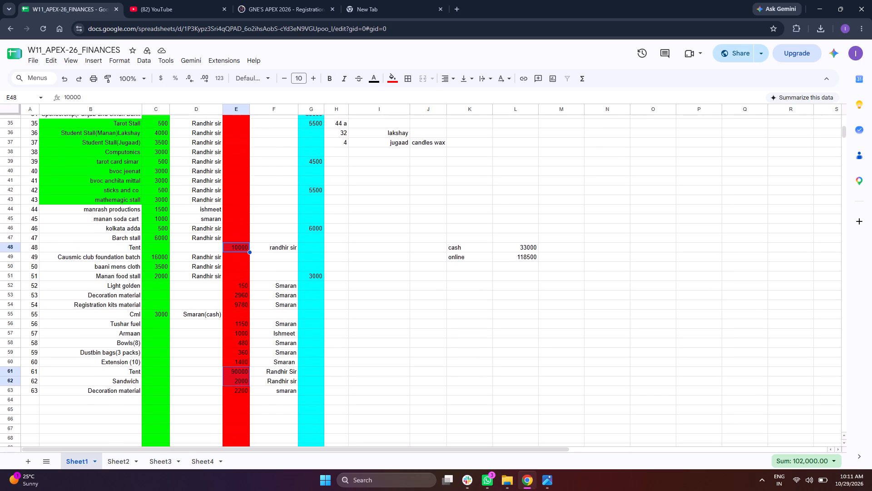
{"action": "scroll", "coordinate": [502, 348], "scroll_direction": "up", "scroll_amount": 2}
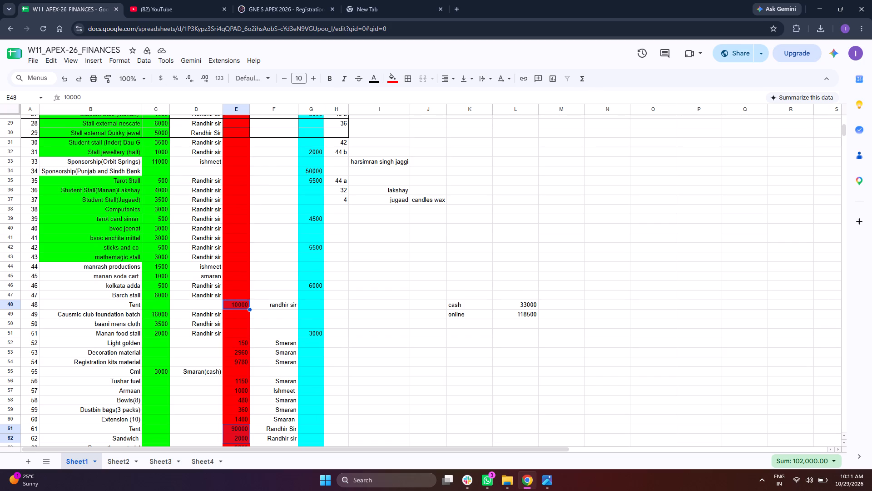
{"action": "left_click", "coordinate": [388, 273]}
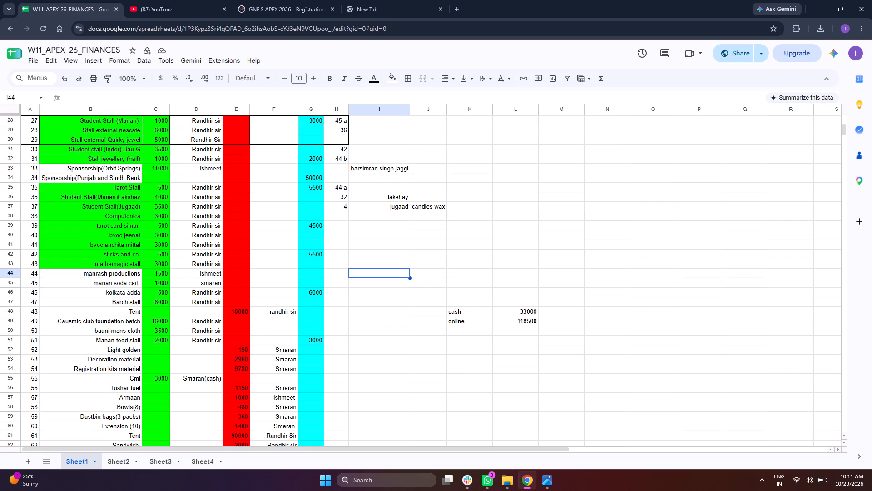
Review the Sheet1 entries from the totals at the top down to the last outgoing items, checking recipients, payers and pending amounts.
{"action": "scroll", "coordinate": [388, 273], "scroll_direction": "up", "scroll_amount": 3}
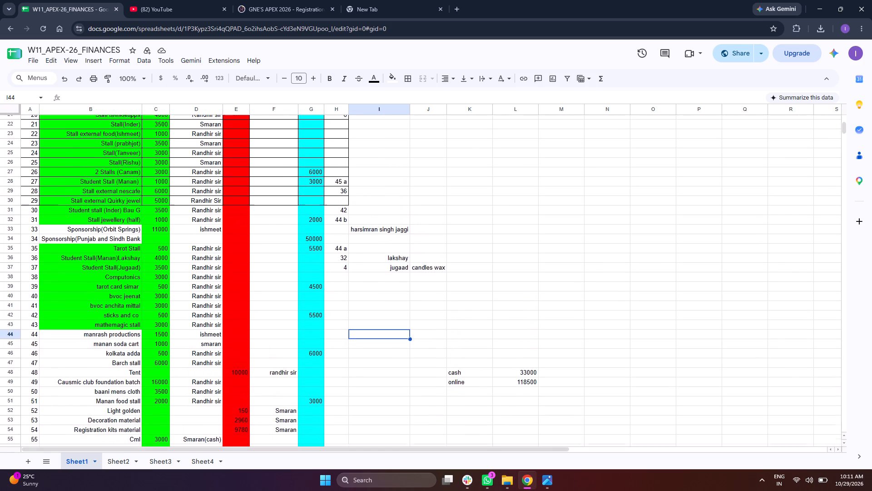
{"action": "scroll", "coordinate": [388, 273], "scroll_direction": "up", "scroll_amount": 5}
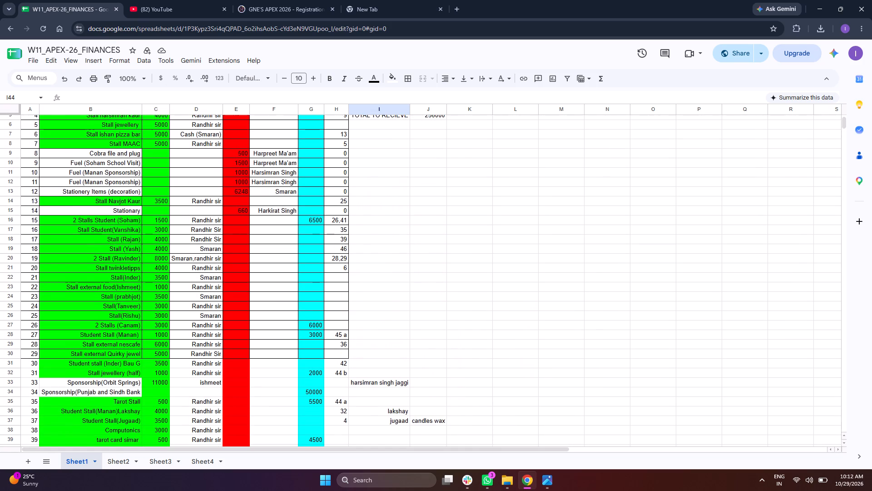
{"action": "scroll", "coordinate": [388, 273], "scroll_direction": "up", "scroll_amount": 4}
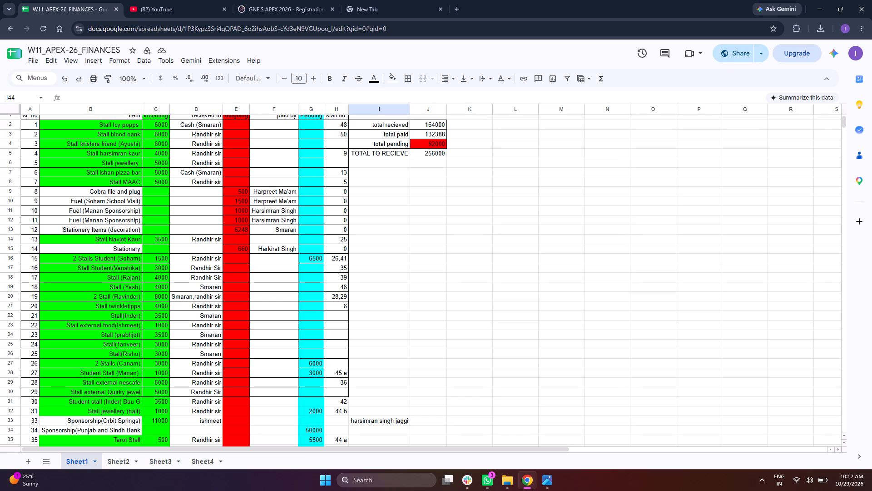
{"action": "scroll", "coordinate": [175, 183], "scroll_direction": "down", "scroll_amount": 1}
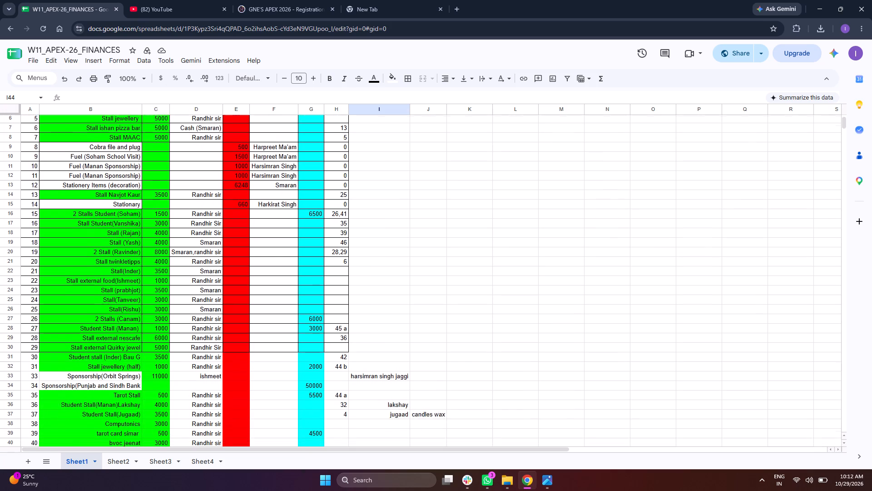
{"action": "scroll", "coordinate": [175, 183], "scroll_direction": "down", "scroll_amount": 3}
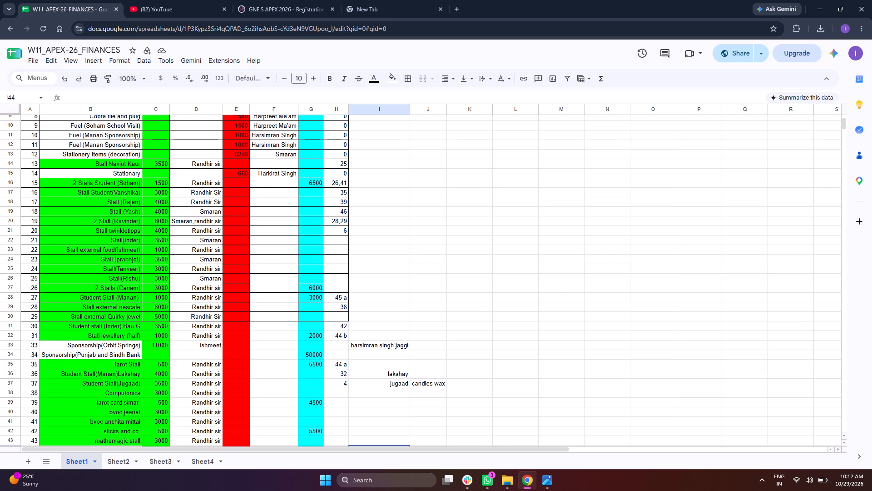
{"action": "scroll", "coordinate": [164, 219], "scroll_direction": "down", "scroll_amount": 2}
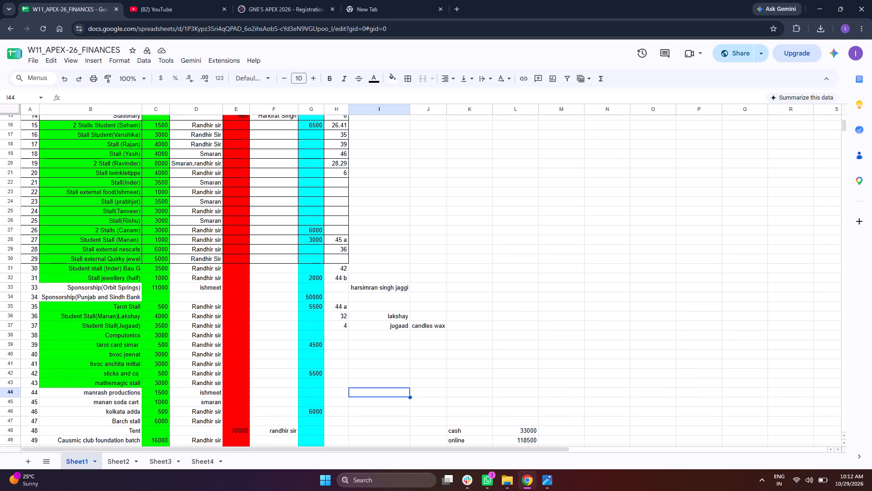
{"action": "scroll", "coordinate": [164, 219], "scroll_direction": "down", "scroll_amount": 6}
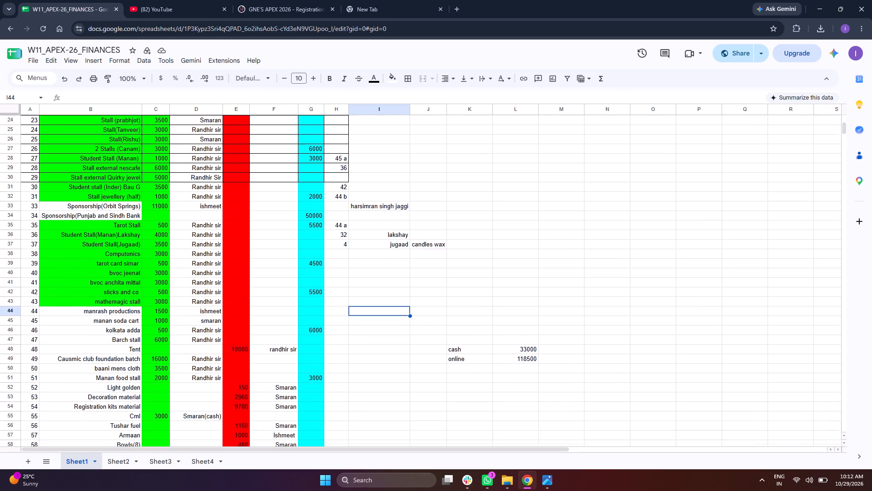
{"action": "scroll", "coordinate": [164, 219], "scroll_direction": "down", "scroll_amount": 2}
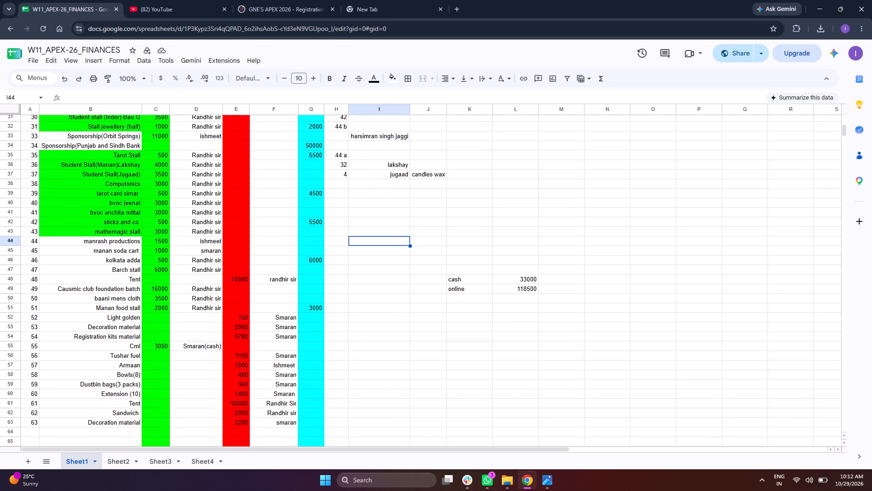
{"action": "scroll", "coordinate": [164, 219], "scroll_direction": "down", "scroll_amount": 1}
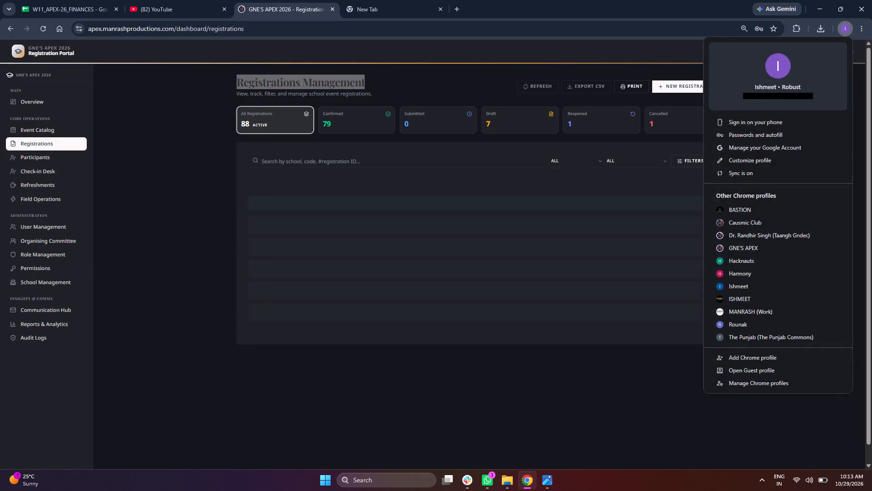
Open the GNE'S APEX browser profile to check its account, close it and return to the finances spreadsheet.
{"action": "left_click", "coordinate": [768, 246]}
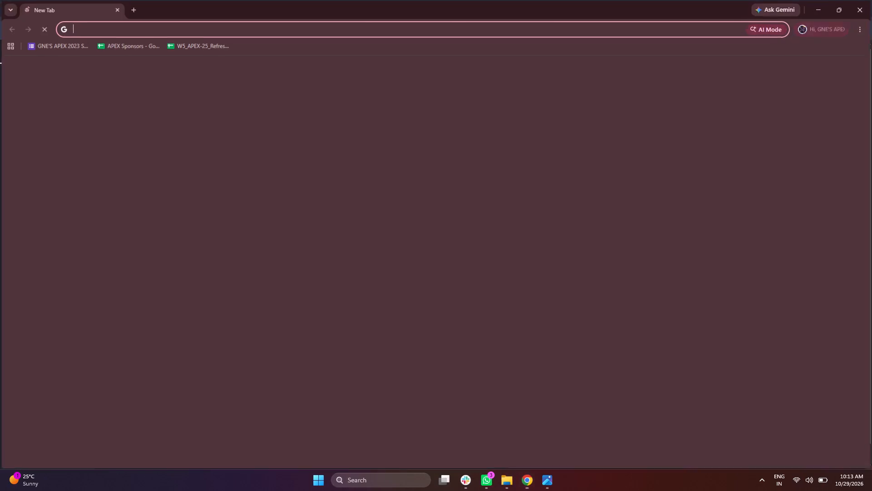
{"action": "left_click", "coordinate": [858, 72]}
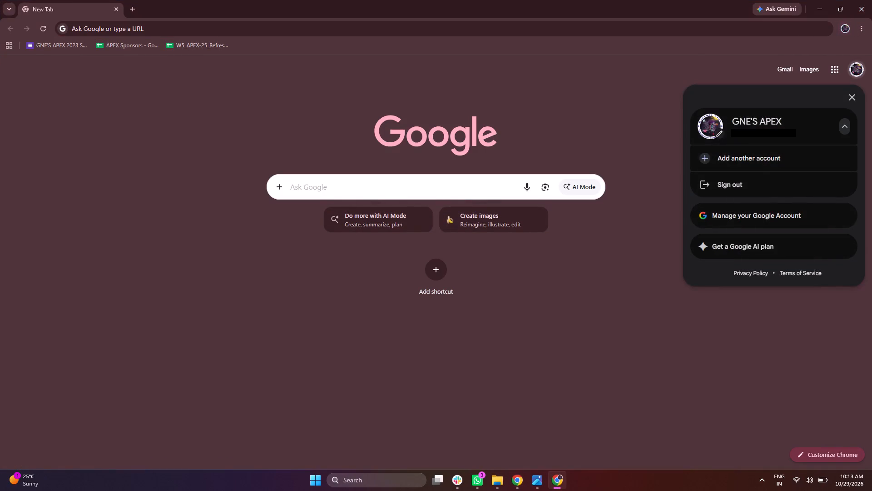
{"action": "left_click", "coordinate": [871, 0]}
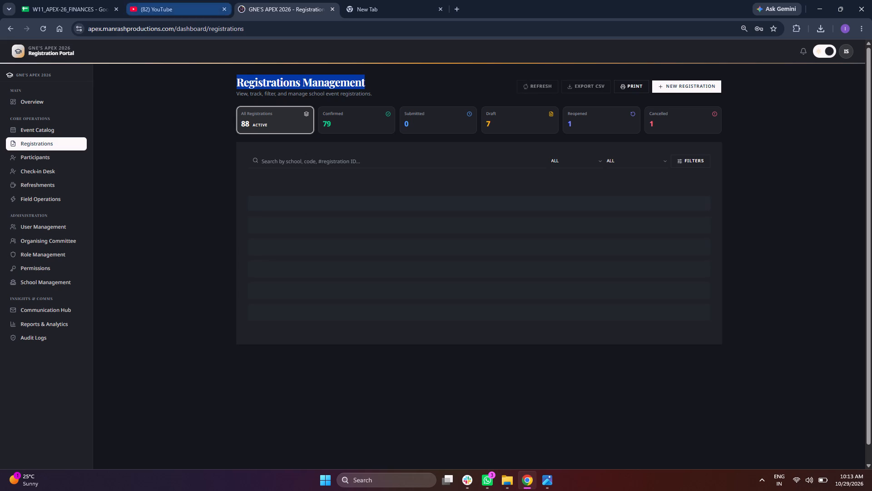
{"action": "left_click", "coordinate": [102, 0]}
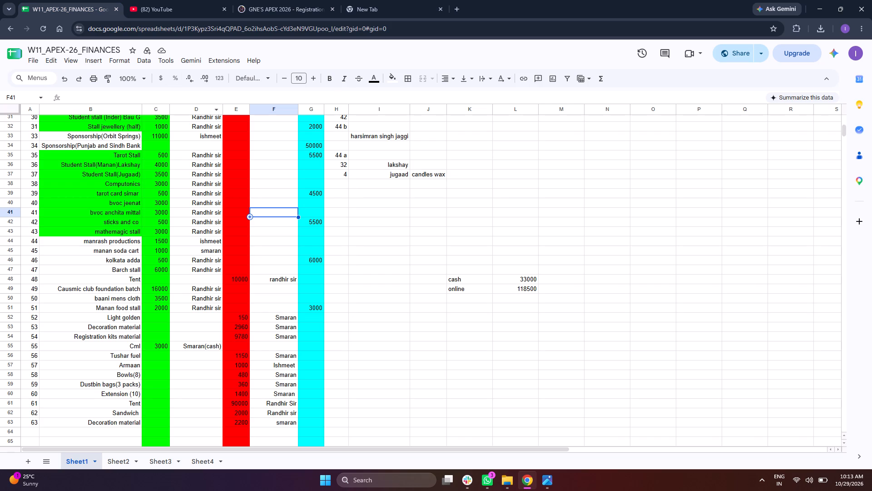
Select the blank recipient cells D9:D13, from Cobra file and plug to Stationery Items (decoration).
{"action": "left_click", "coordinate": [273, 191]}
{"action": "scroll", "coordinate": [273, 191], "scroll_direction": "up", "scroll_amount": 5}
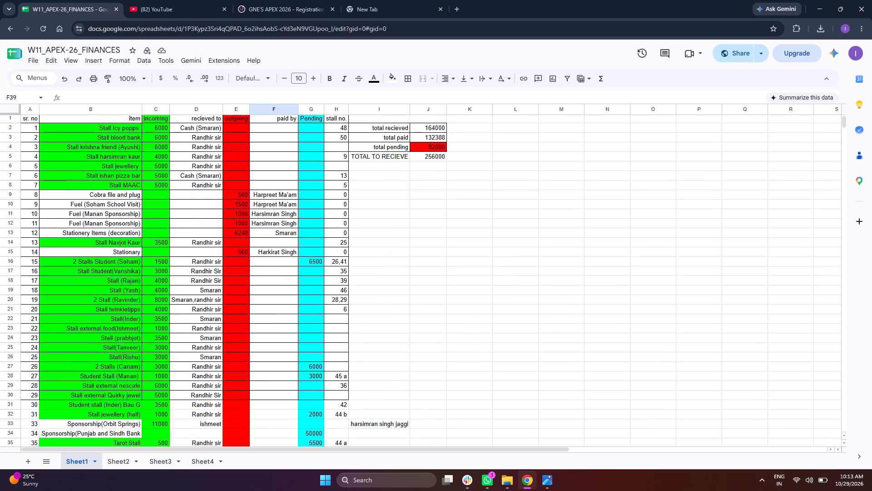
{"action": "left_click_drag", "start_coordinate": [209, 197], "coordinate": [202, 232]}
{"action": "left_click", "coordinate": [202, 232]}
{"action": "left_click", "coordinate": [202, 232]}
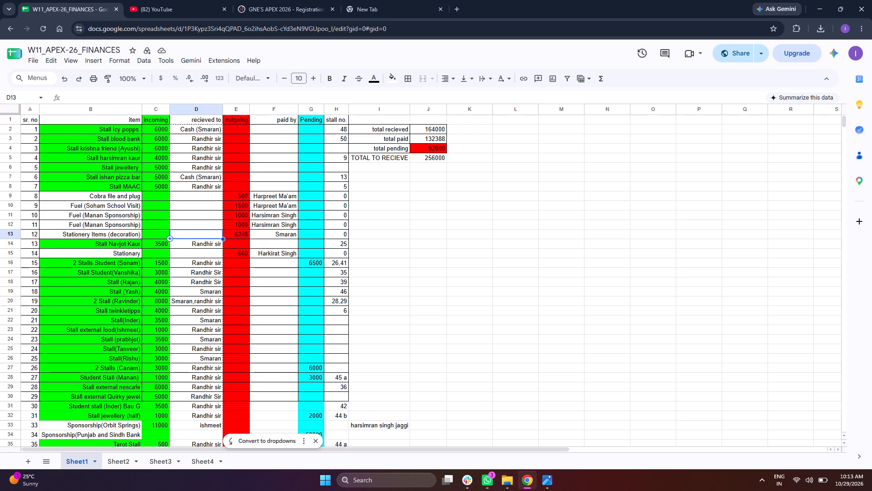
{"action": "left_click_drag", "start_coordinate": [211, 194], "coordinate": [203, 231]}
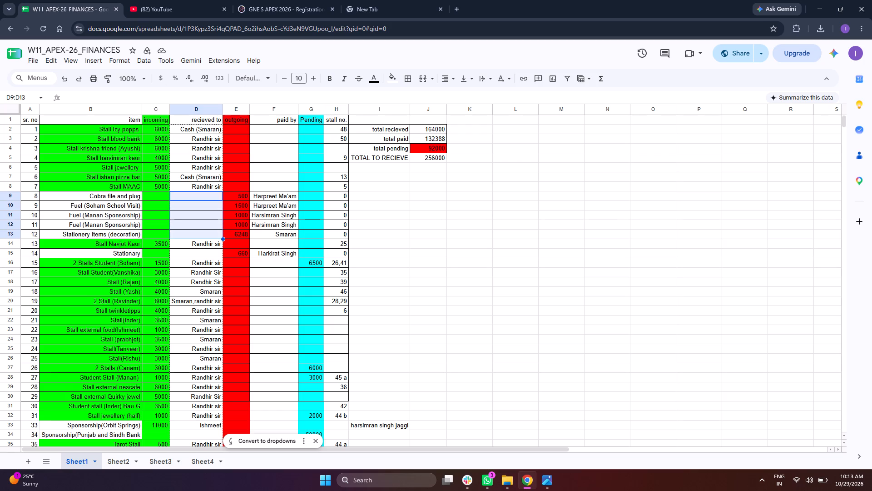
Delete Sheet4 from the finances spreadsheet.
{"action": "left_click", "coordinate": [149, 460]}
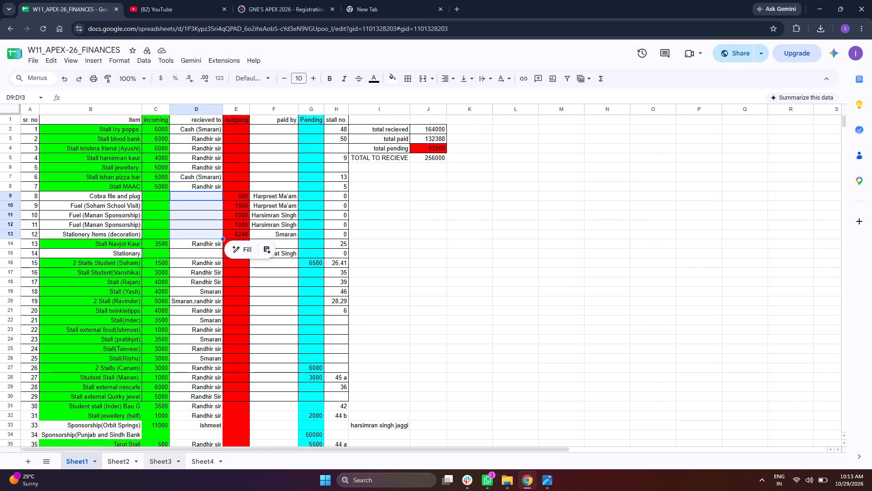
{"action": "left_click", "coordinate": [205, 464]}
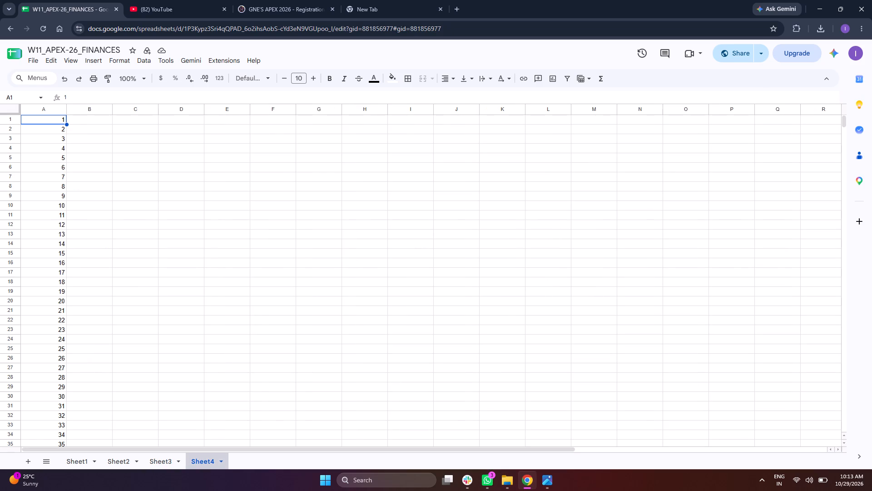
{"action": "right_click", "coordinate": [204, 462]}
{"action": "left_click", "coordinate": [229, 305]}
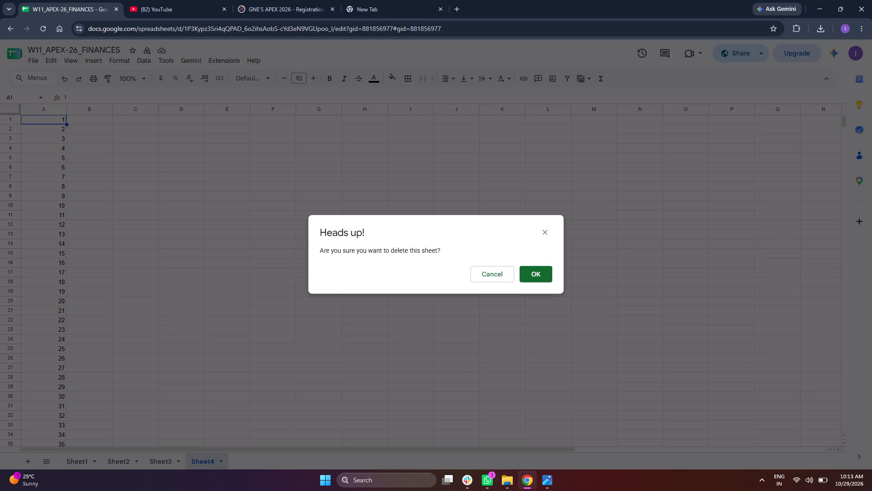
{"action": "left_click", "coordinate": [529, 271]}
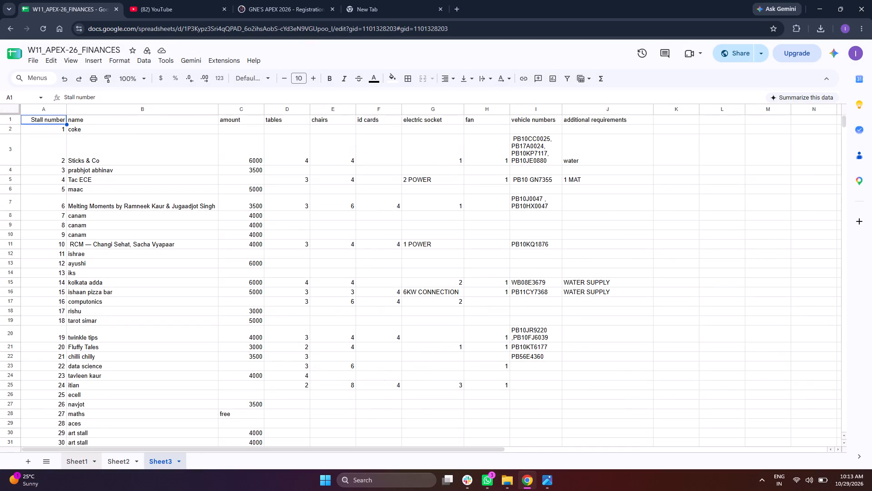
Examine the stall numbers, names and amounts listed on Sheet2, and return to Sheet1.
{"action": "left_click", "coordinate": [123, 461]}
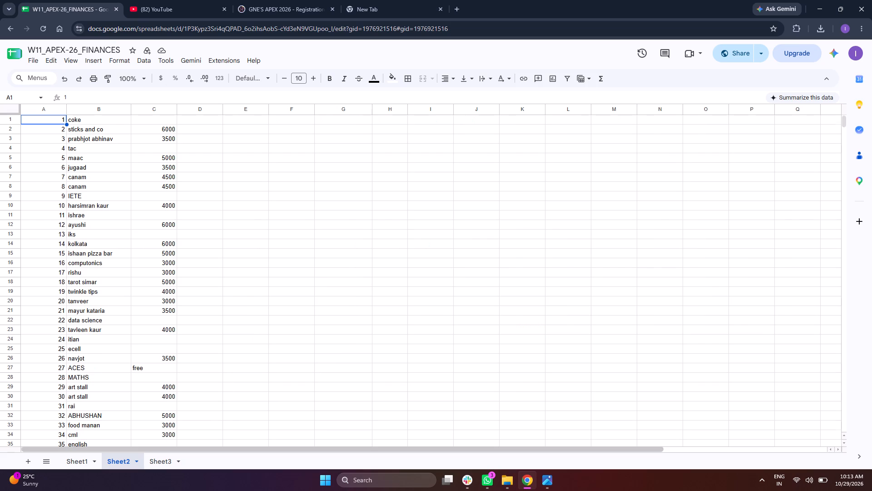
{"action": "scroll", "coordinate": [147, 385], "scroll_direction": "down", "scroll_amount": 6}
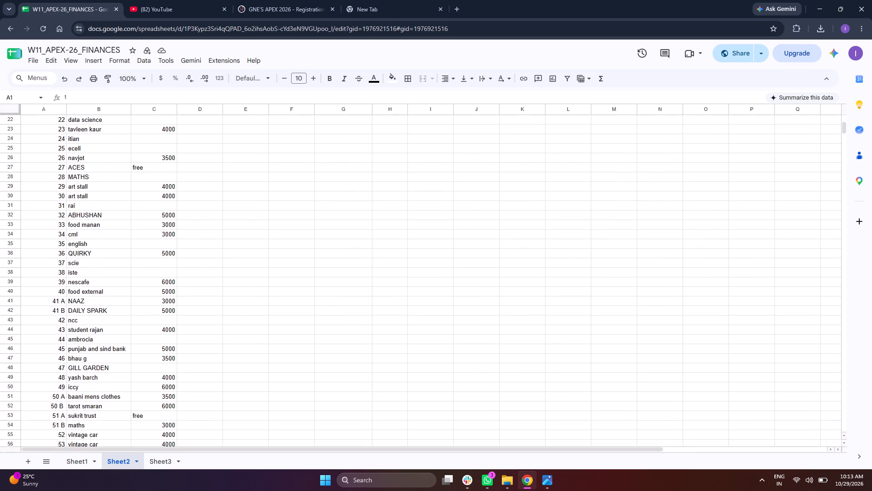
{"action": "scroll", "coordinate": [147, 385], "scroll_direction": "down", "scroll_amount": 3}
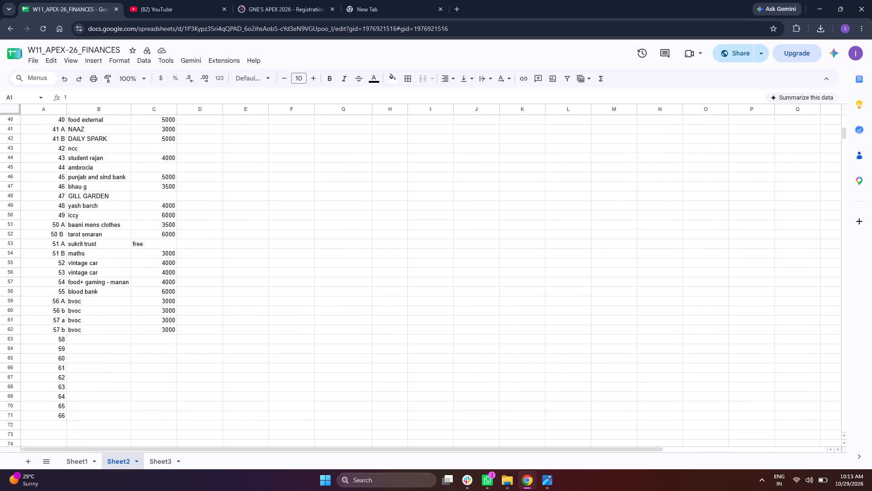
{"action": "scroll", "coordinate": [147, 385], "scroll_direction": "down", "scroll_amount": 2}
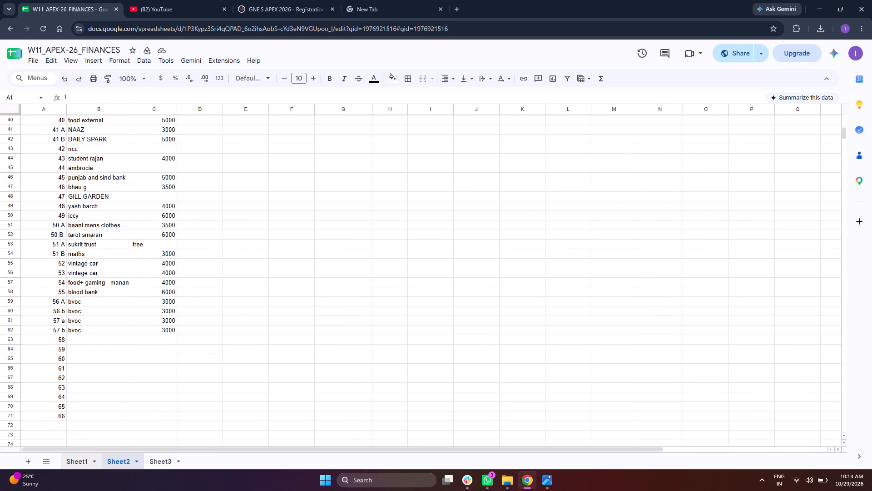
{"action": "left_click", "coordinate": [79, 463]}
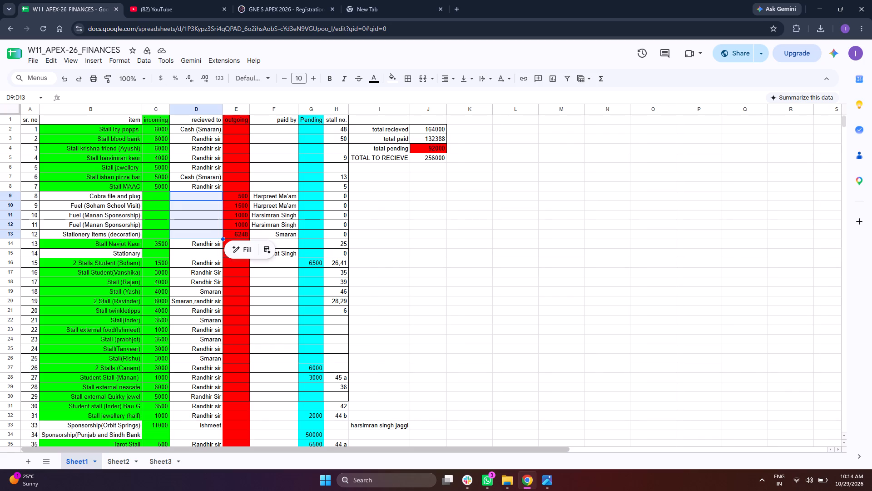
Set the incoming amount for Causmic club foundation batch in row 49 of Sheet1 to 15500.
{"action": "left_click", "coordinate": [443, 218]}
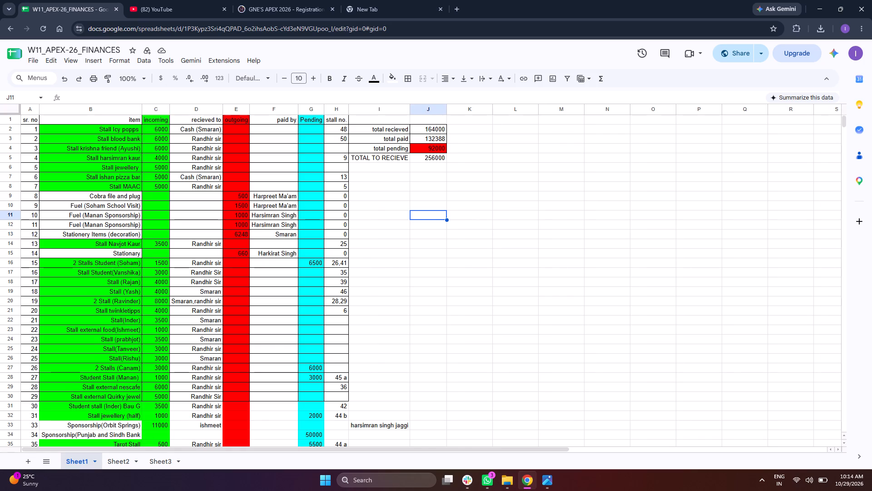
{"action": "scroll", "coordinate": [285, 273], "scroll_direction": "down", "scroll_amount": 6}
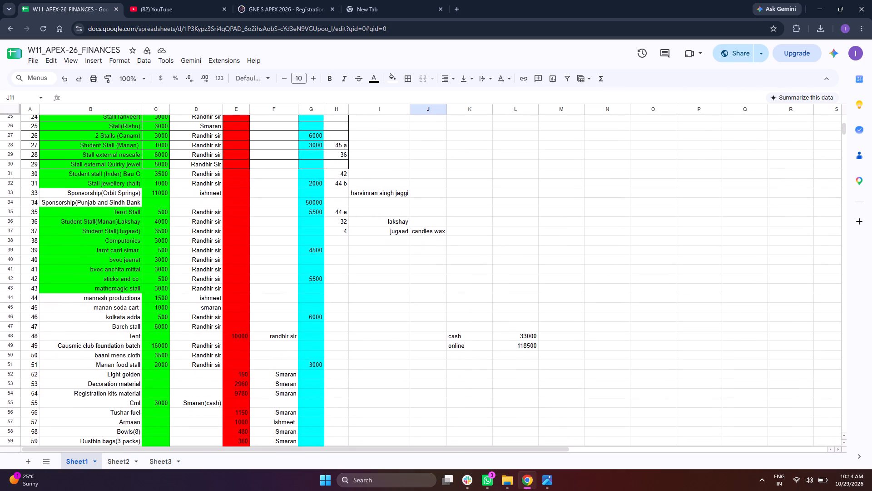
{"action": "scroll", "coordinate": [285, 273], "scroll_direction": "down", "scroll_amount": 1}
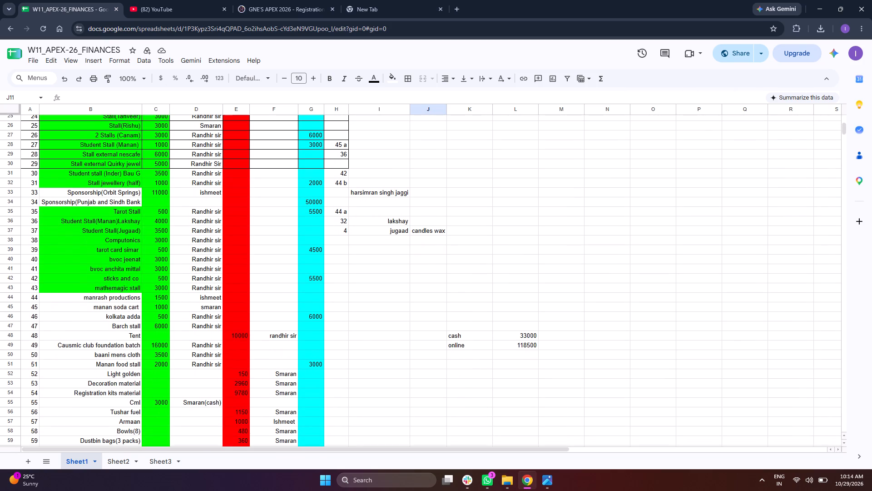
{"action": "scroll", "coordinate": [285, 272], "scroll_direction": "down", "scroll_amount": 3}
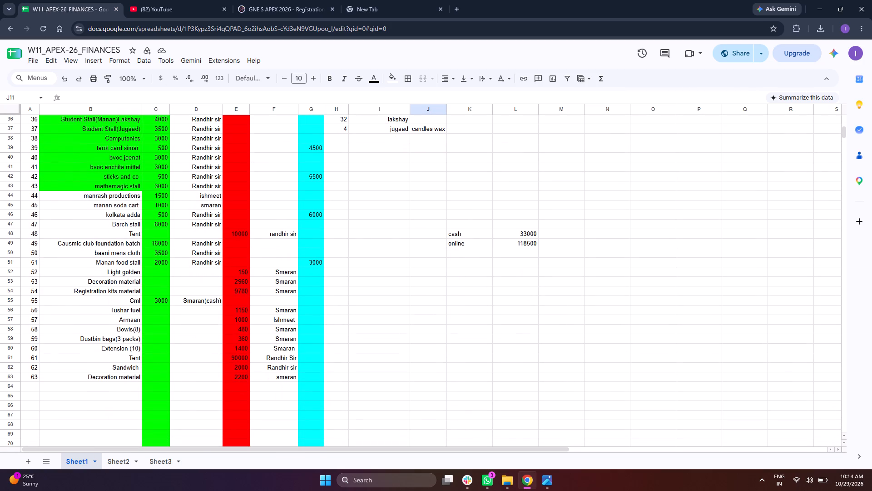
{"action": "left_click", "coordinate": [150, 240]}
{"action": "type", "text": "15"}
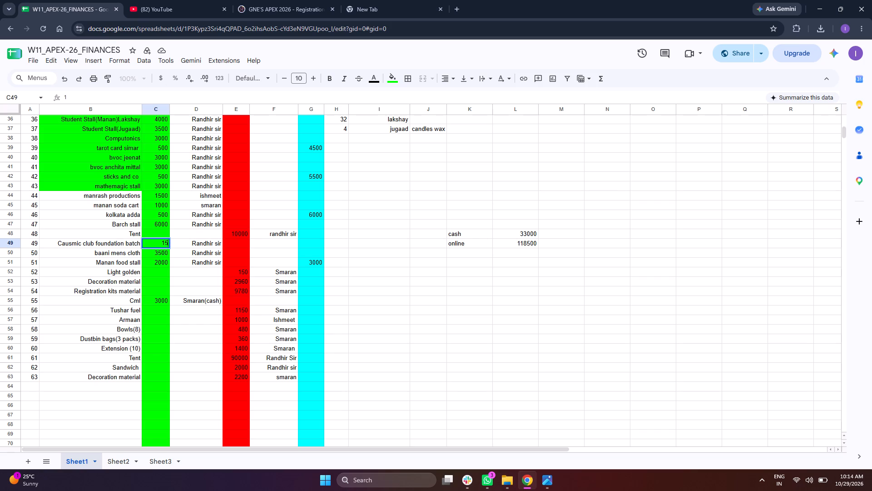
{"action": "type", "text": "500"}
{"action": "key", "text": "Return"}
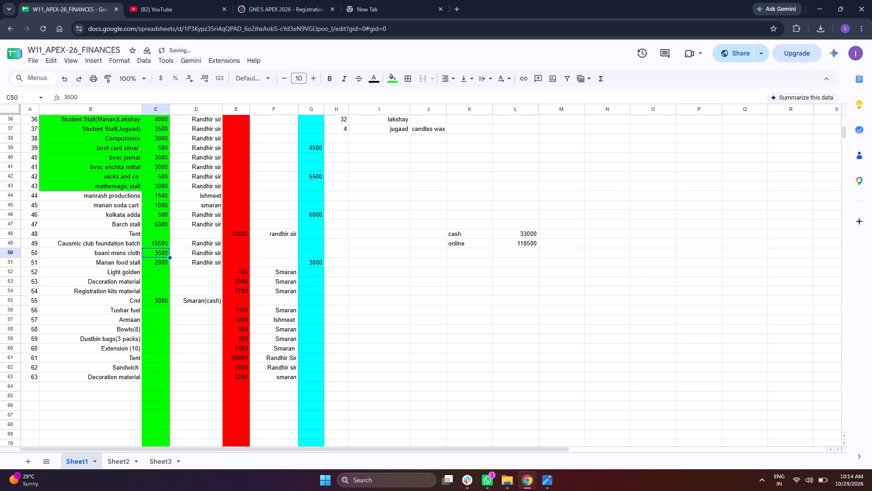
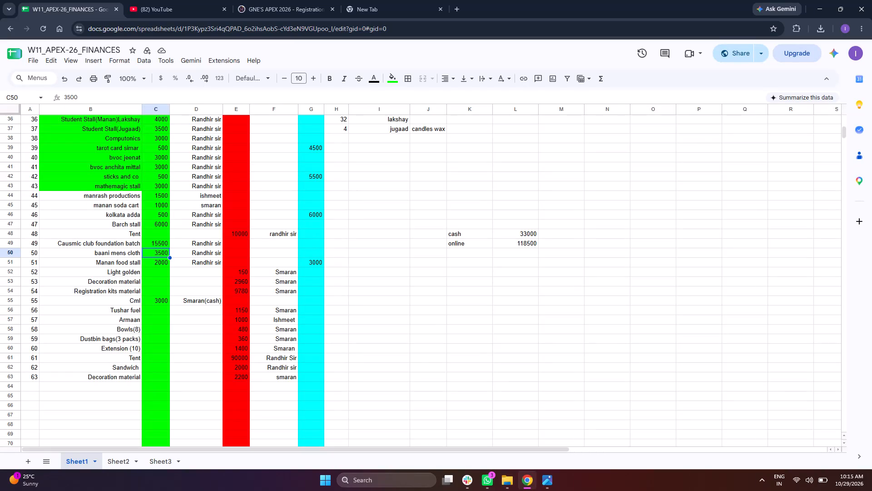
On Sheet2, rename stall 40 as nescafe and stall 39 as food external.
{"action": "left_click", "coordinate": [117, 460]}
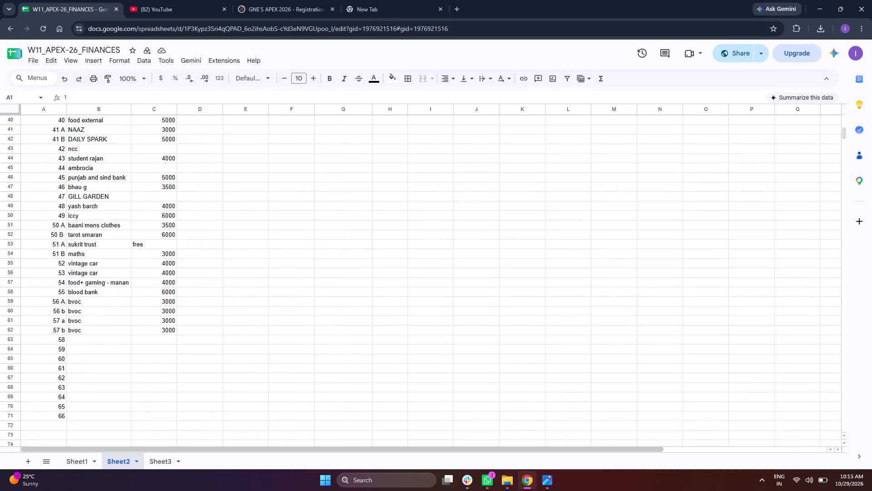
{"action": "scroll", "coordinate": [246, 256], "scroll_direction": "up", "scroll_amount": 7}
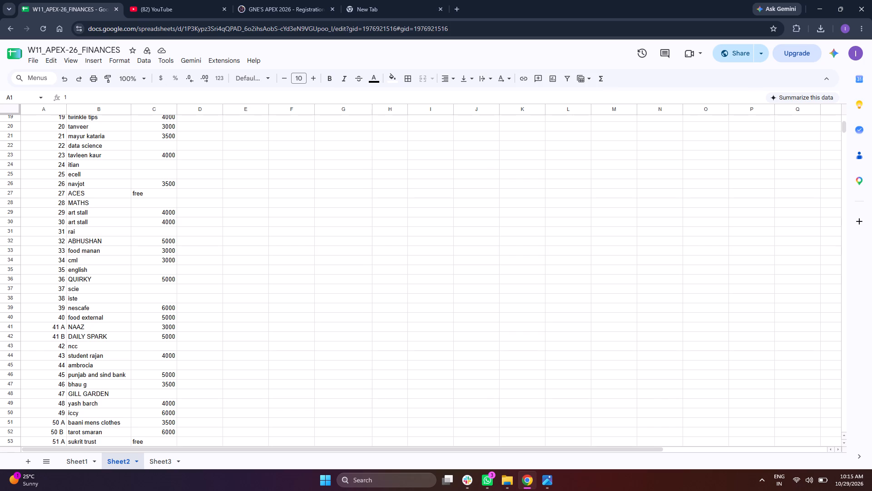
{"action": "left_click", "coordinate": [98, 316]}
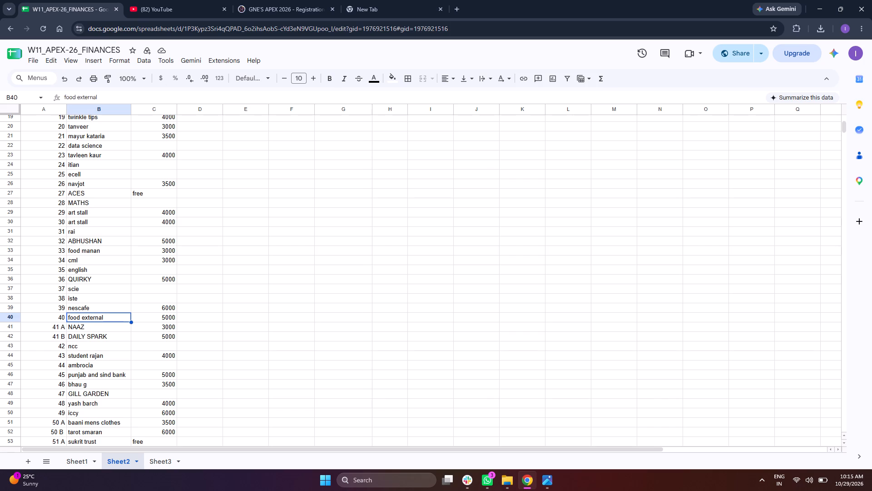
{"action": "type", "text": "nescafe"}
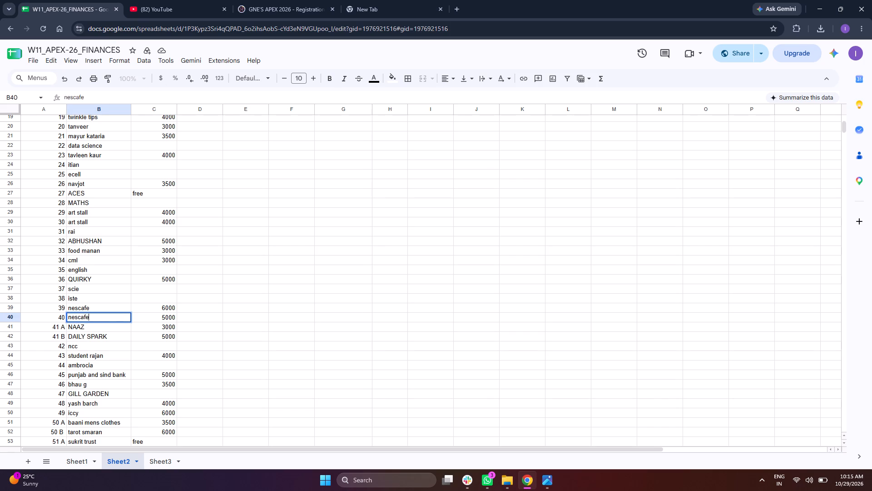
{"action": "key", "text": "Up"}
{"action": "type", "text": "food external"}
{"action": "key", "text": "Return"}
Set the Sheet2 amounts to 6000 for nescafe at stall 40 and 3500 for food external at stall 39.
{"action": "left_click", "coordinate": [155, 319]}
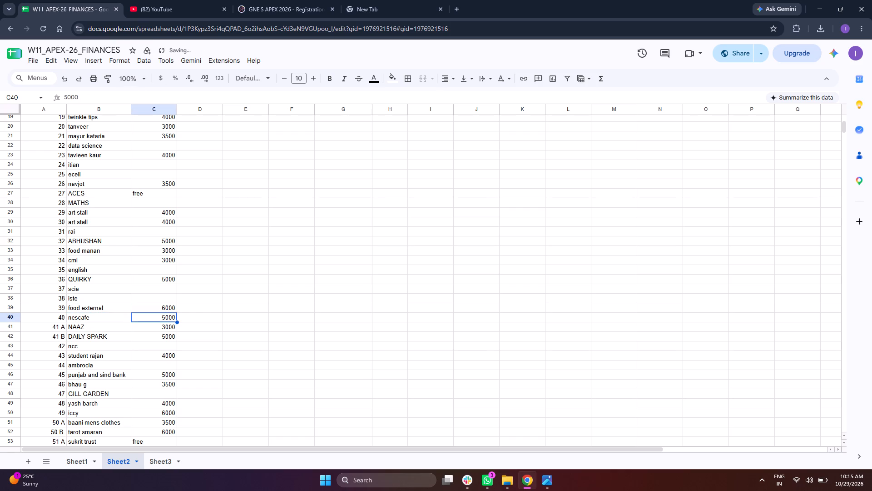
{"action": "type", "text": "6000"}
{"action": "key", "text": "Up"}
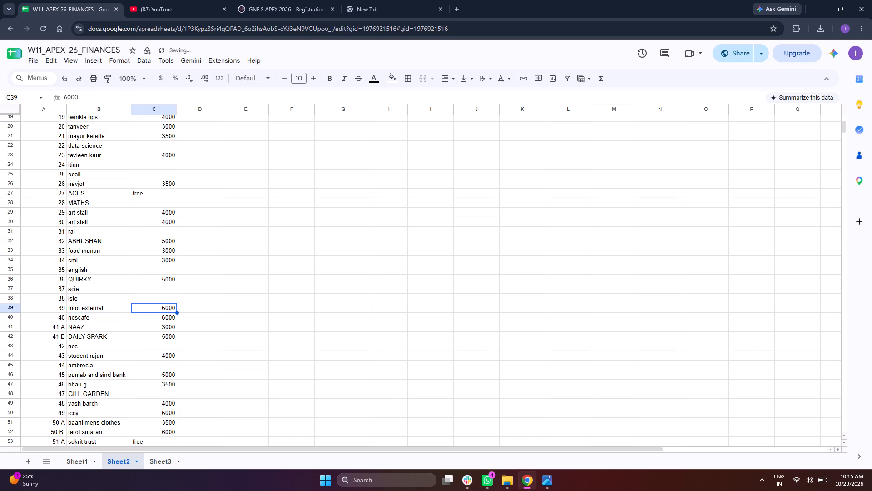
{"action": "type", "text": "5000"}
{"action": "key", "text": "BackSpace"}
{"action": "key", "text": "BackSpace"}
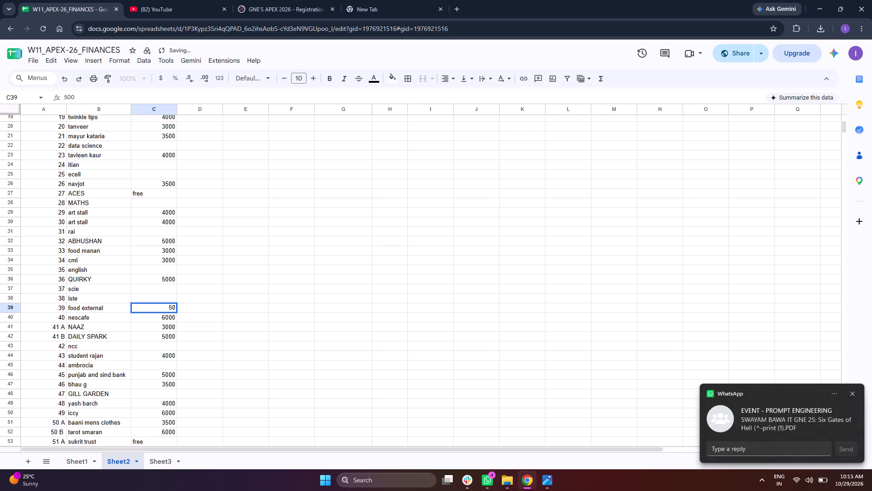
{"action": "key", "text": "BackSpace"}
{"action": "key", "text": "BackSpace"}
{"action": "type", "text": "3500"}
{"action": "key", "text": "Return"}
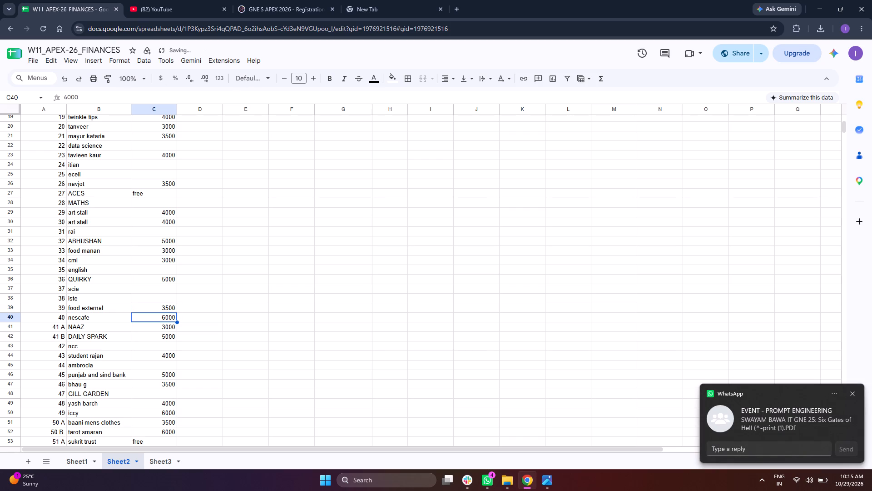
Return to Sheet1 and set the online amount in cell L49 to 118000.
{"action": "left_click", "coordinate": [78, 455]}
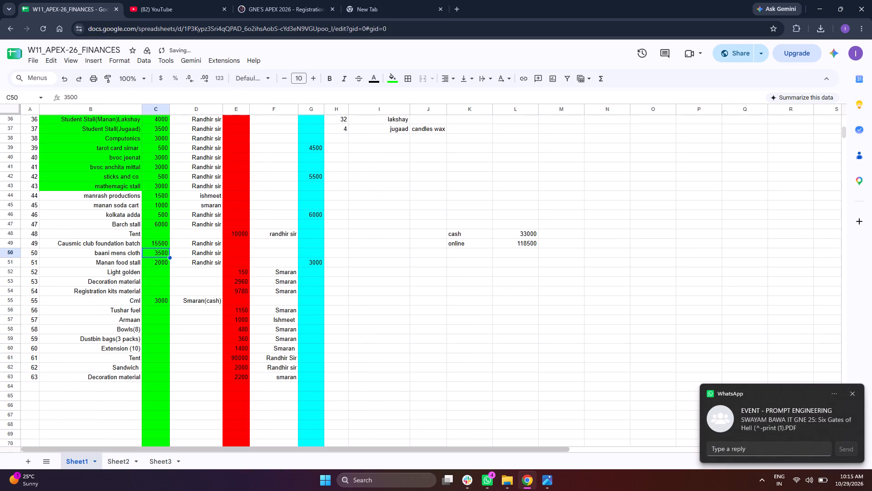
{"action": "left_click", "coordinate": [856, 395]}
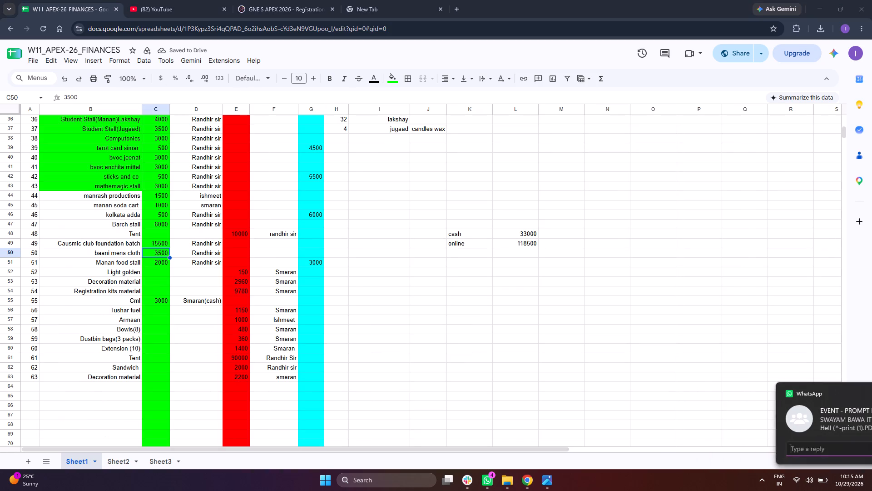
{"action": "left_click", "coordinate": [530, 245]}
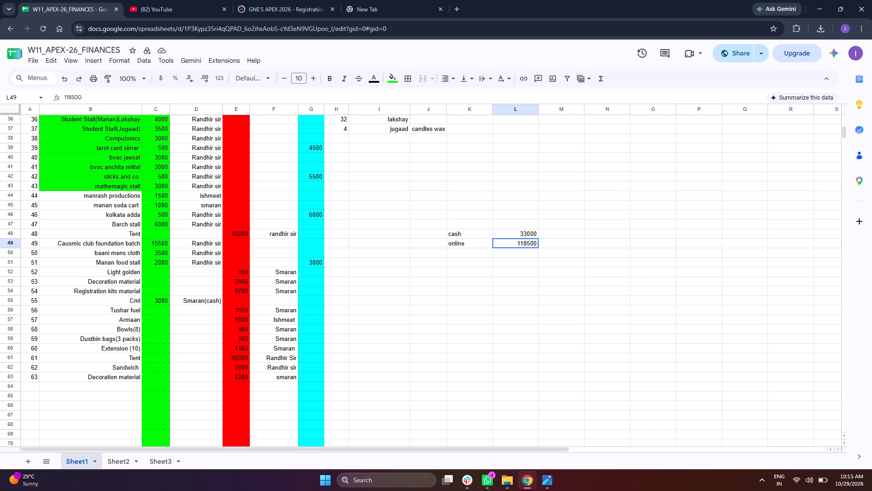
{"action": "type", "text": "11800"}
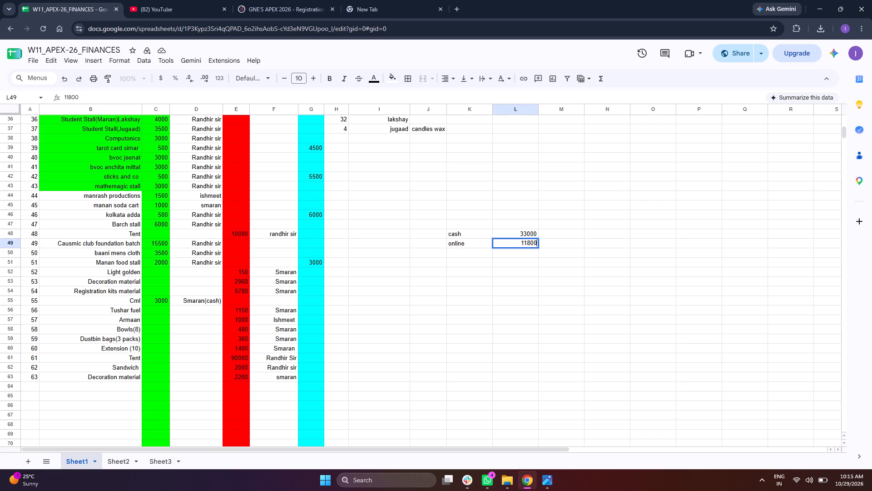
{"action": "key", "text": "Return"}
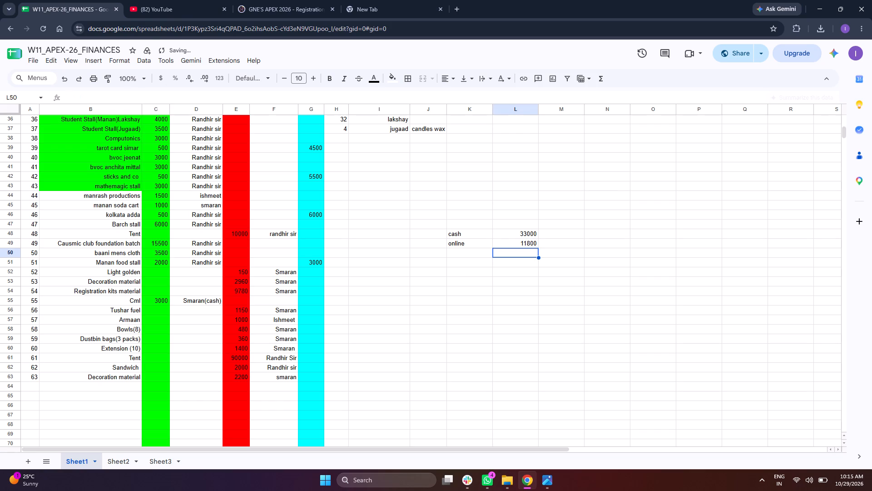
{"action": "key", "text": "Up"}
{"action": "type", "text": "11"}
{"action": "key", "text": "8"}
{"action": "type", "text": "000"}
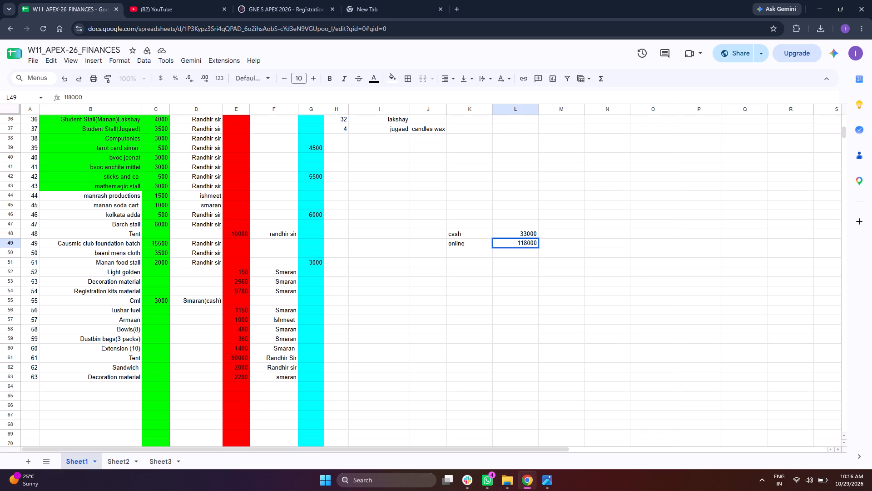
Record "16000 in hand" beside randhir sir in cell L77, between the smaran and ishmeet entries.
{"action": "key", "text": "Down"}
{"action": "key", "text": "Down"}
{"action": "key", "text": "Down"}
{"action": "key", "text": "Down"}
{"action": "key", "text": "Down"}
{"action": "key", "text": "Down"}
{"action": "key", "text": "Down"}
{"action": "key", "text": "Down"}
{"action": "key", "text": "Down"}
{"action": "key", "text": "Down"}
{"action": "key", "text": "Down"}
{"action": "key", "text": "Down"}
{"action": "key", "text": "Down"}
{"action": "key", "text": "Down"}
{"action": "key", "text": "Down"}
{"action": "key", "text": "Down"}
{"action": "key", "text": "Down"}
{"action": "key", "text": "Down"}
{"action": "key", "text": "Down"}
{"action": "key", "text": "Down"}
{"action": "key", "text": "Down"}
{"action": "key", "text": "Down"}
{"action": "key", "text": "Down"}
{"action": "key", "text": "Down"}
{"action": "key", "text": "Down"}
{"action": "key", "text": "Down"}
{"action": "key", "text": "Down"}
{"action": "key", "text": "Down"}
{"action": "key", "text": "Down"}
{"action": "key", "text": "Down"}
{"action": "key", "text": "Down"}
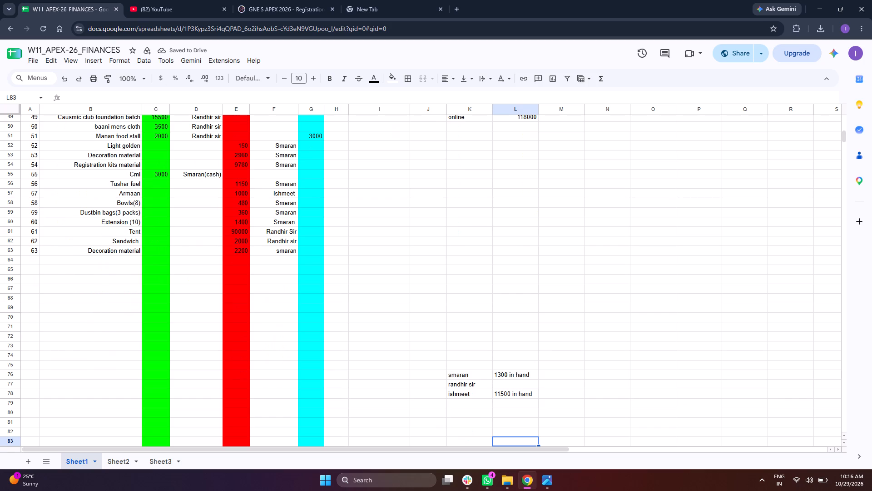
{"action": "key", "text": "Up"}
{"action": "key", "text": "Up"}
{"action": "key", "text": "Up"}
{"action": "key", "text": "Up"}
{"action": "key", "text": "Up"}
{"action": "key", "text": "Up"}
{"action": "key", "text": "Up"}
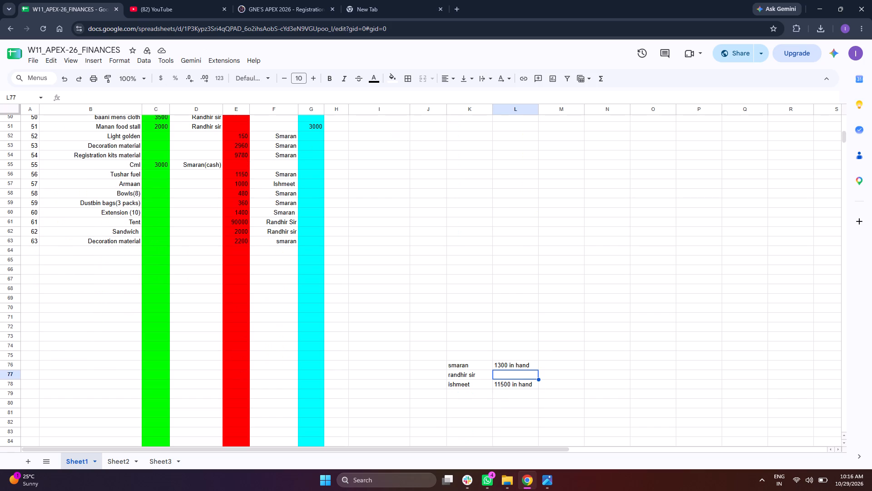
{"action": "type", "text": "16000"}
{"action": "key", "text": "space"}
{"action": "type", "text": "in hand"}
{"action": "key", "text": "Return"}
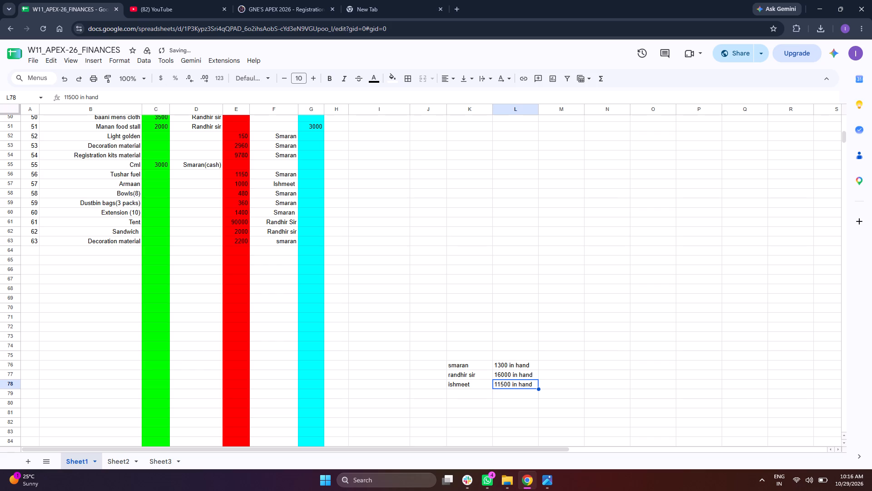
{"action": "left_click", "coordinate": [612, 322]}
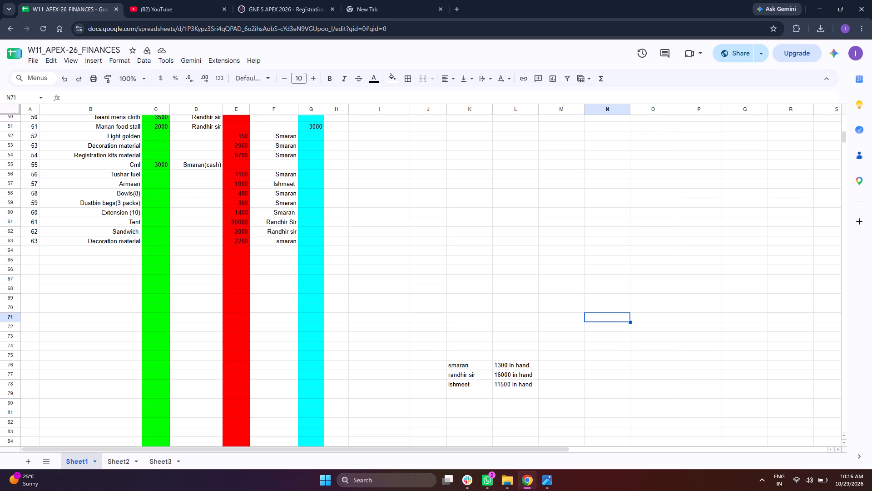
Start a list at K54 with amounts alongside in column L: ambrocia 50000, gill garden 50000 and psb 5000.
{"action": "scroll", "coordinate": [505, 180], "scroll_direction": "up", "scroll_amount": 2}
{"action": "left_click", "coordinate": [465, 223]}
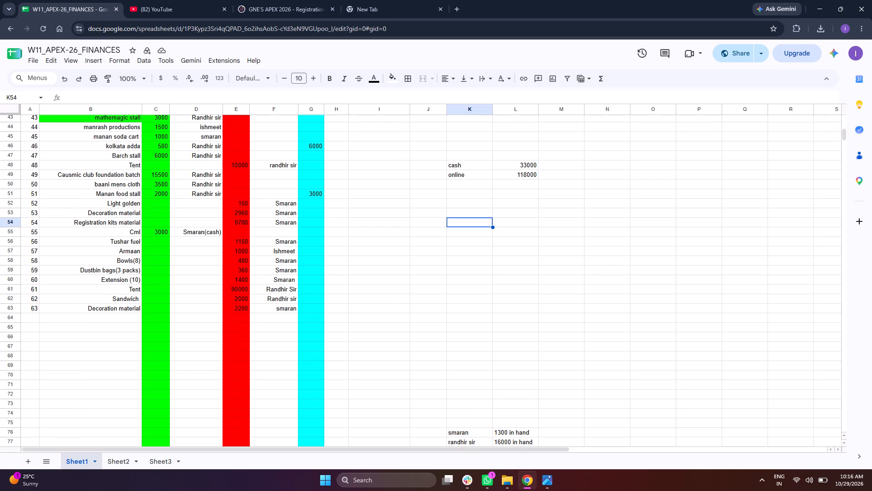
{"action": "type", "text": "ambrocia"}
{"action": "key", "text": "Right"}
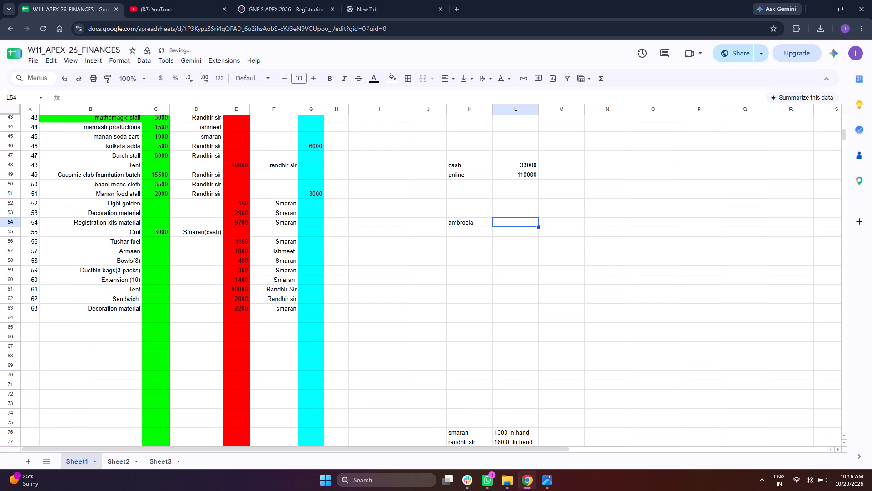
{"action": "type", "text": "50000"}
{"action": "key", "text": "Return"}
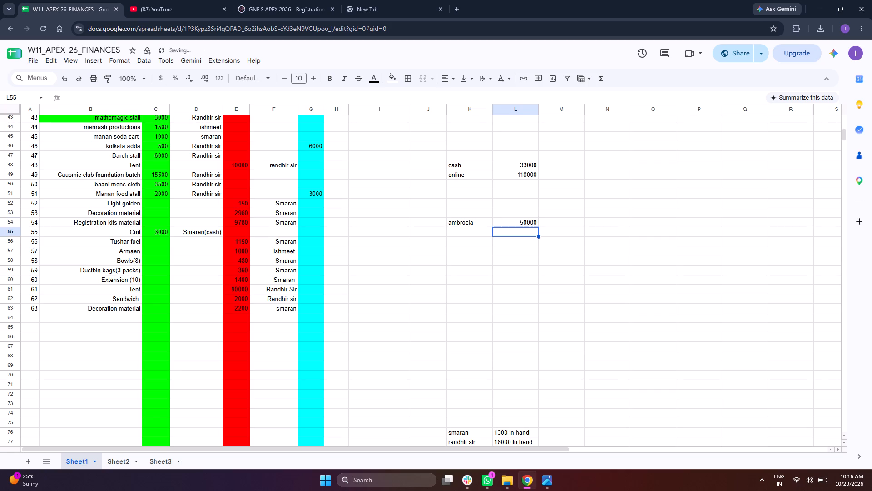
{"action": "key", "text": "Left"}
{"action": "type", "text": "gill garden"}
{"action": "key", "text": "Right"}
{"action": "type", "text": "50000"}
{"action": "key", "text": "Return"}
{"action": "key", "text": "Left"}
{"action": "type", "text": "psb"}
{"action": "key", "text": "Right"}
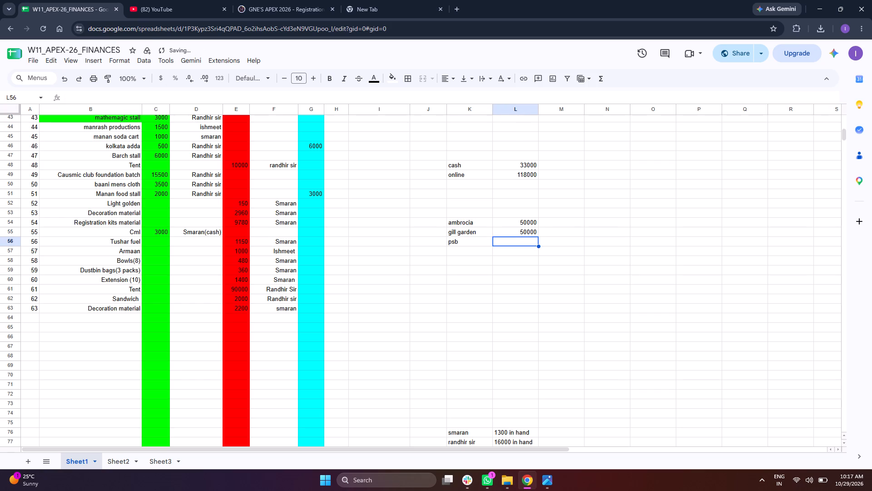
{"action": "type", "text": "5000"}
{"action": "key", "text": "Return"}
Add ats and safe below psb in K57:K58, each with an amount of 21000 in column L.
{"action": "key", "text": "Left"}
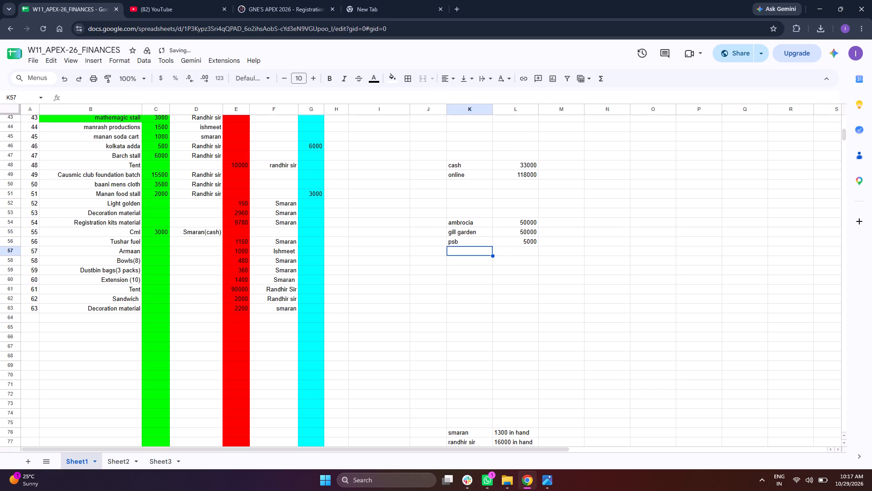
{"action": "type", "text": "ats"}
{"action": "key", "text": "Return"}
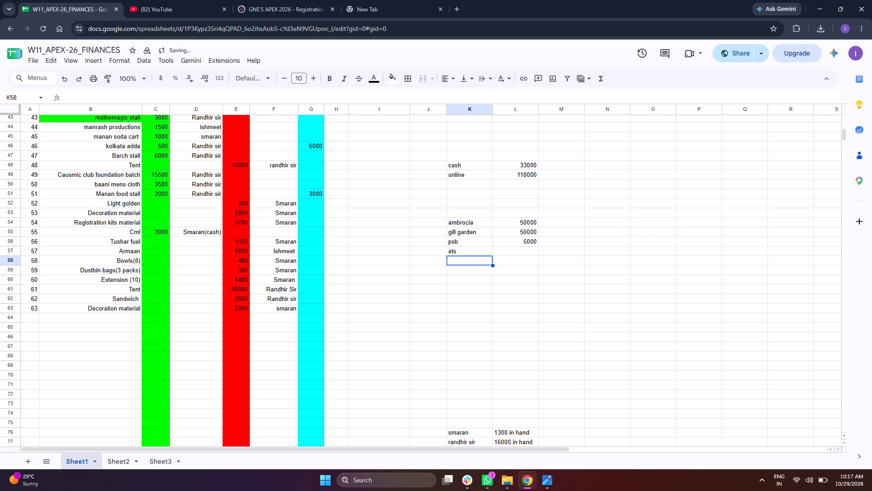
{"action": "type", "text": "safe"}
{"action": "key", "text": "Right"}
{"action": "key", "text": "Up"}
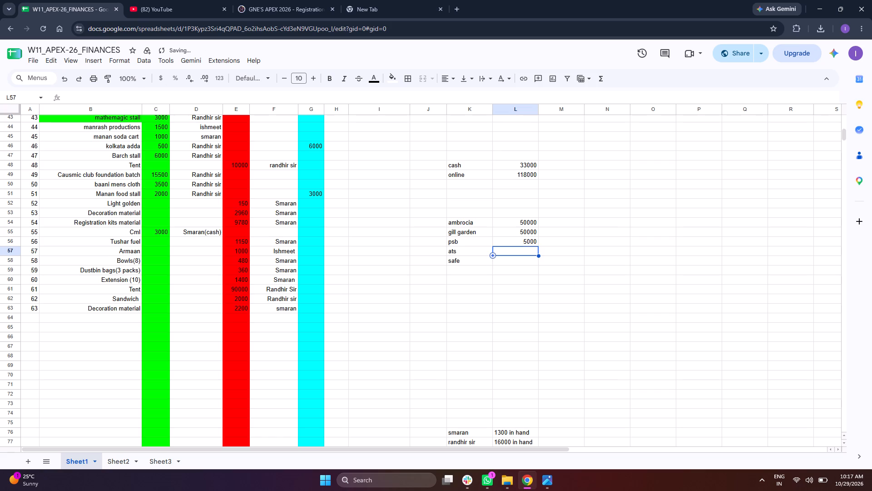
{"action": "type", "text": "21000"}
{"action": "key", "text": "Return"}
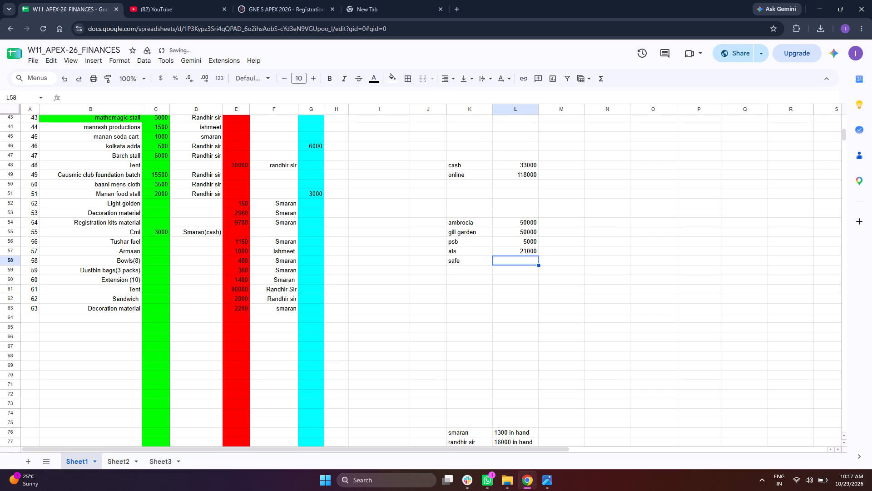
{"action": "type", "text": "21000"}
{"action": "key", "text": "Return"}
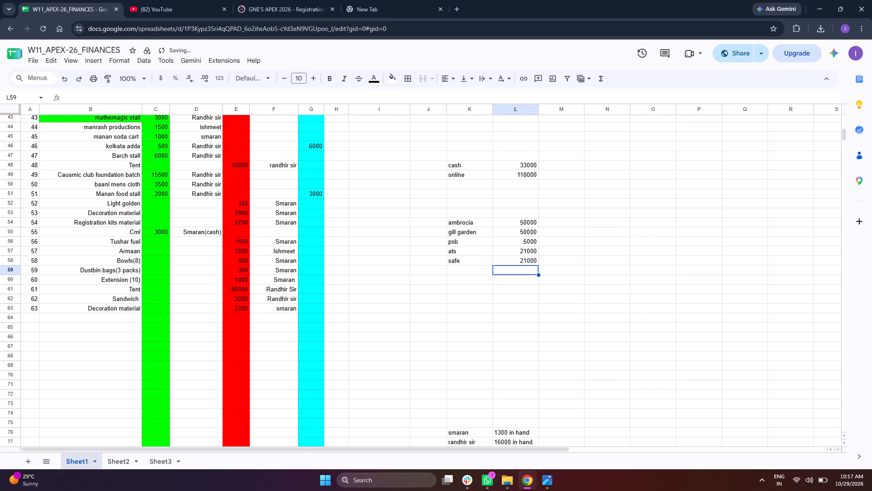
Add kabir and tcc below safe in K59:K60, each with an amount of 200000 in column L.
{"action": "left_click", "coordinate": [477, 270]}
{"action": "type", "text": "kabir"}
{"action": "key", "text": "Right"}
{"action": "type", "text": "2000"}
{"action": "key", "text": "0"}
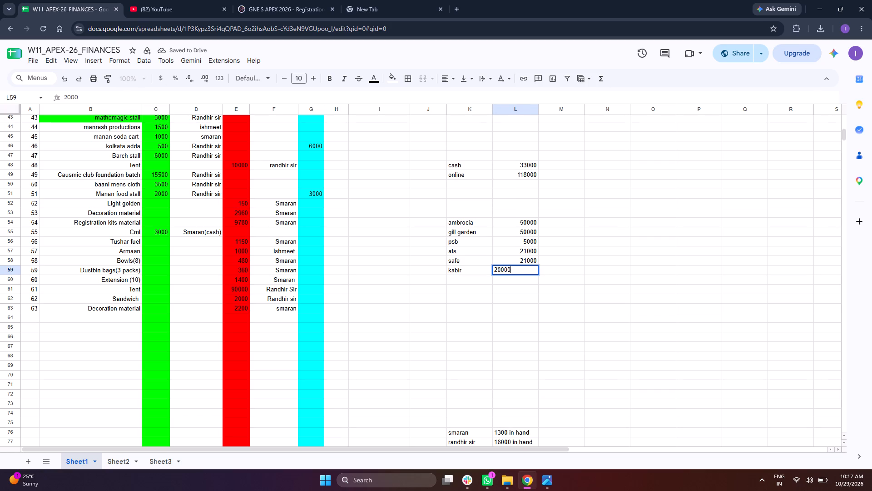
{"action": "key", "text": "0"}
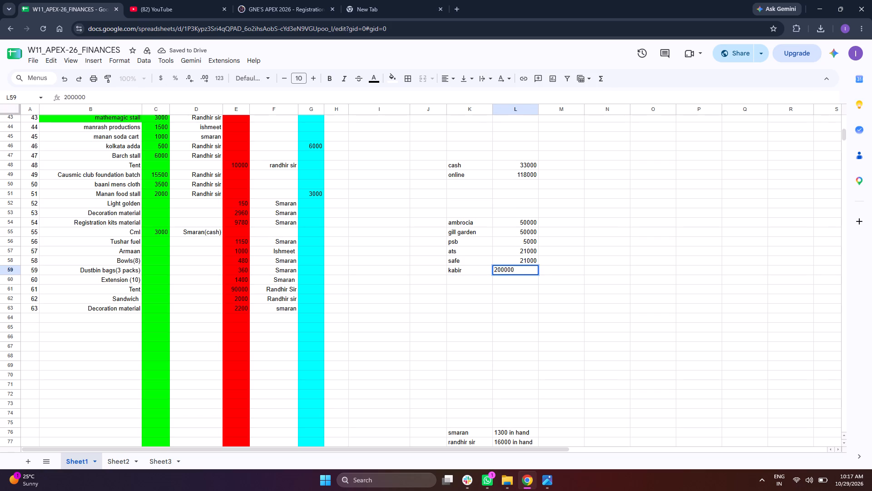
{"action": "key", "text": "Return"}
{"action": "left_click", "coordinate": [474, 279]}
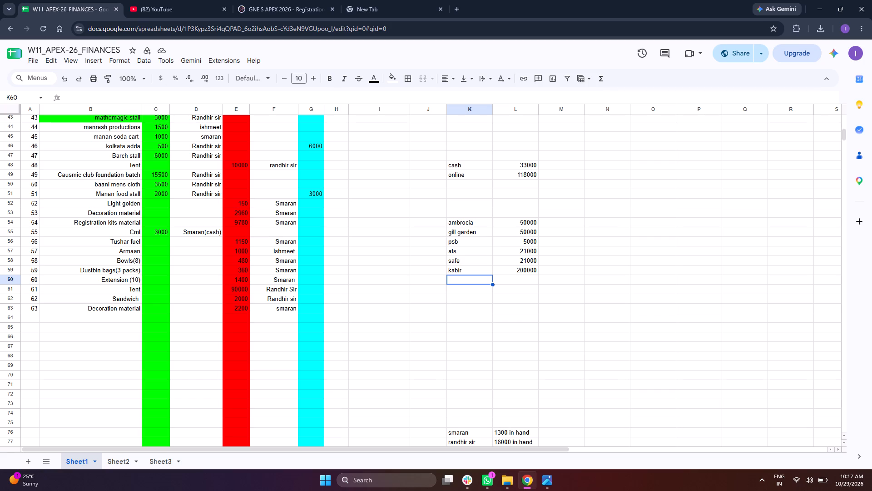
{"action": "left_click", "coordinate": [474, 279]}
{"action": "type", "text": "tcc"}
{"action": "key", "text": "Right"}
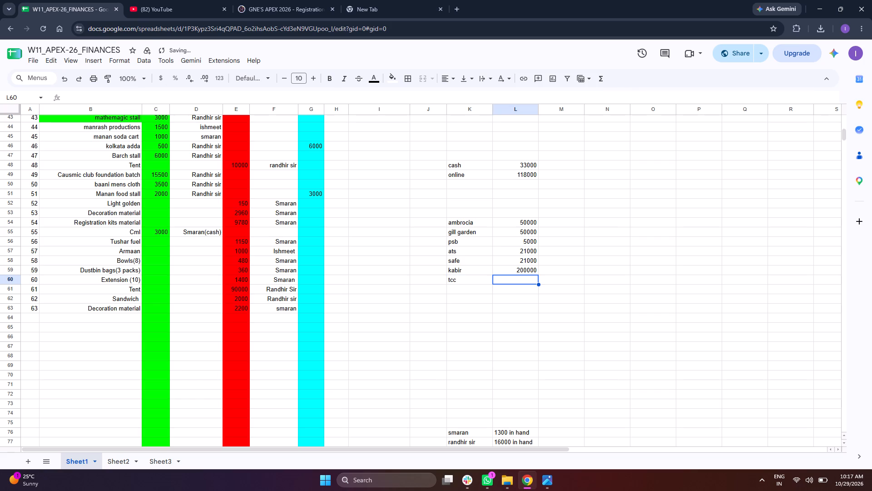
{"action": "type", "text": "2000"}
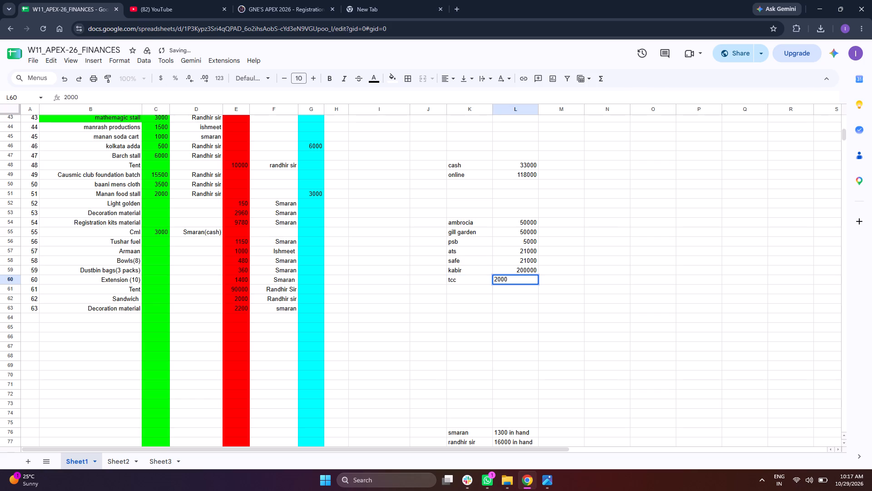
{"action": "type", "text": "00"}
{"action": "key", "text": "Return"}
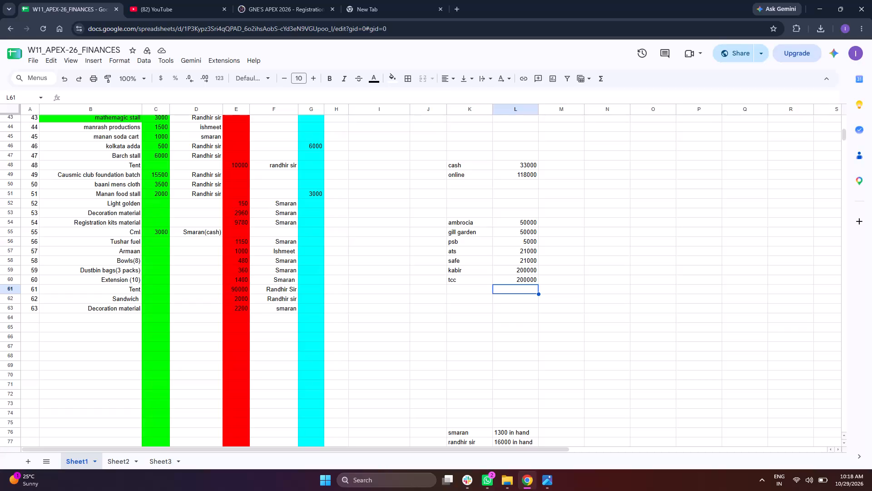
Add spa to the list in K61 with an amount of 5000 in column L.
{"action": "left_click", "coordinate": [485, 293]}
{"action": "type", "text": "spa"}
{"action": "key", "text": "Right"}
{"action": "type", "text": "5000"}
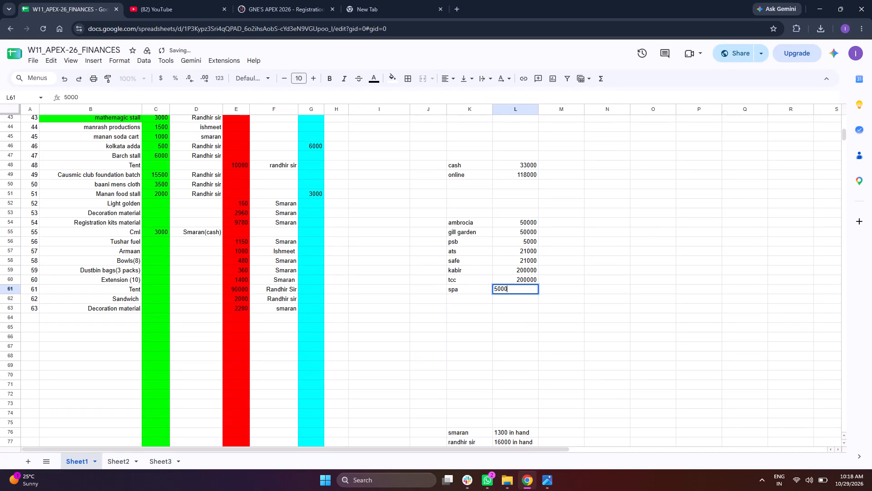
{"action": "key", "text": "Return"}
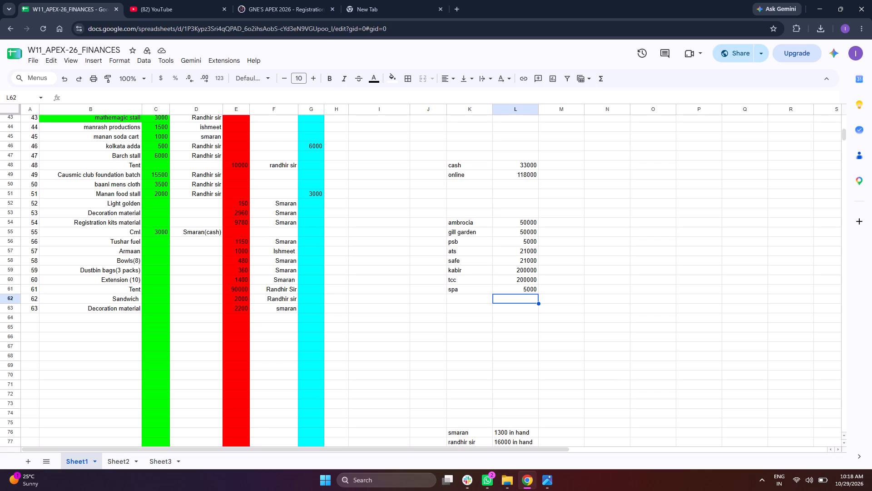
Add techcadd as the list entry below spa in K62.
{"action": "left_click", "coordinate": [462, 300]}
{"action": "key", "text": "t"}
{"action": "type", "text": "echcadd"}
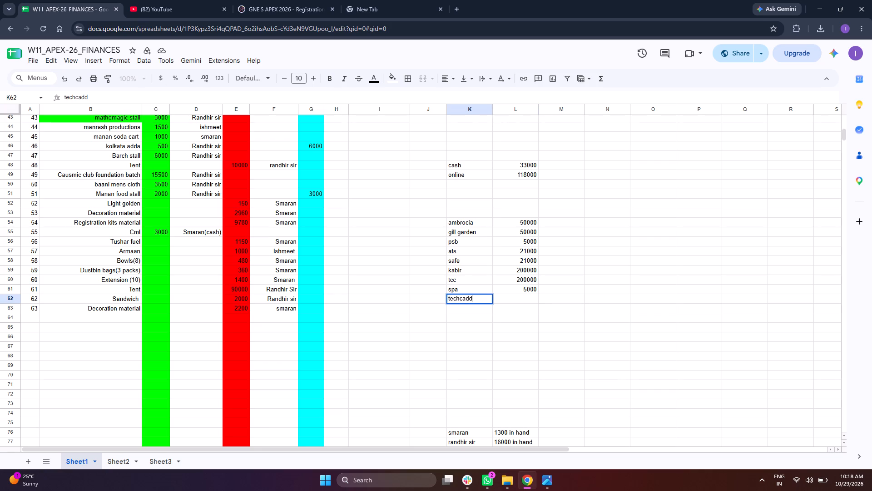
{"action": "key", "text": "Right"}
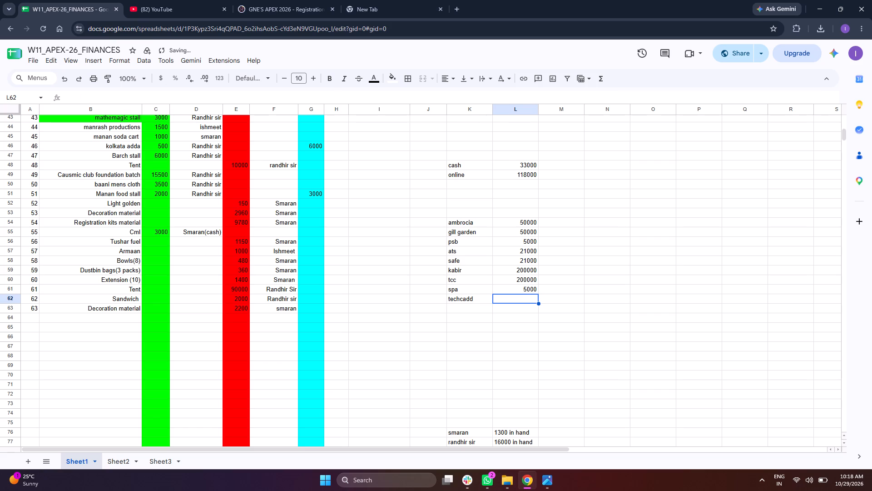
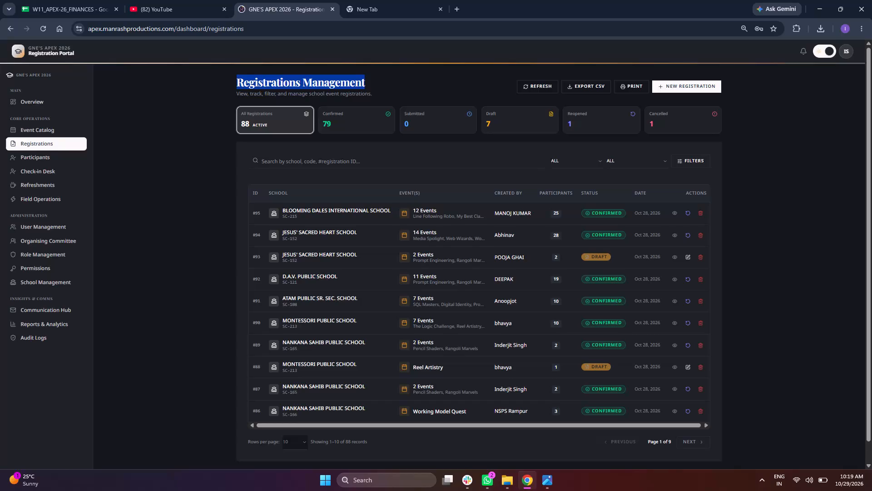
Open the Participants directory in the GNE's APEX 2026 registration portal.
{"action": "left_click", "coordinate": [77, 152]}
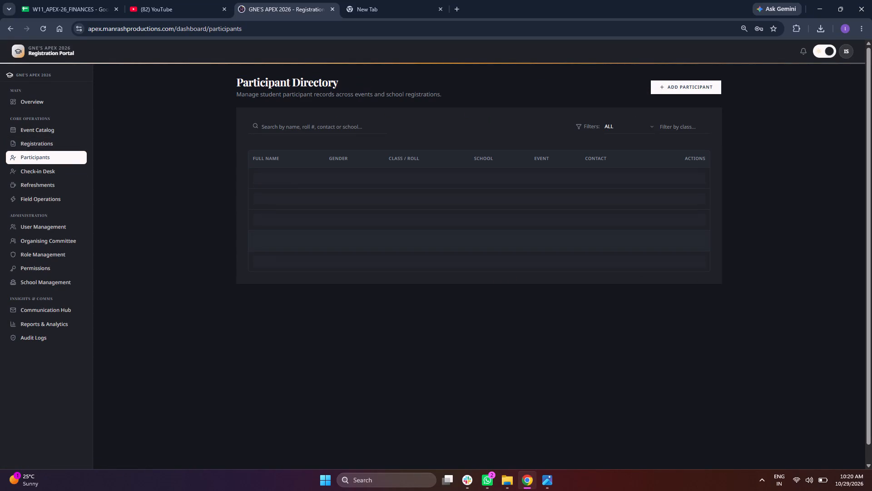